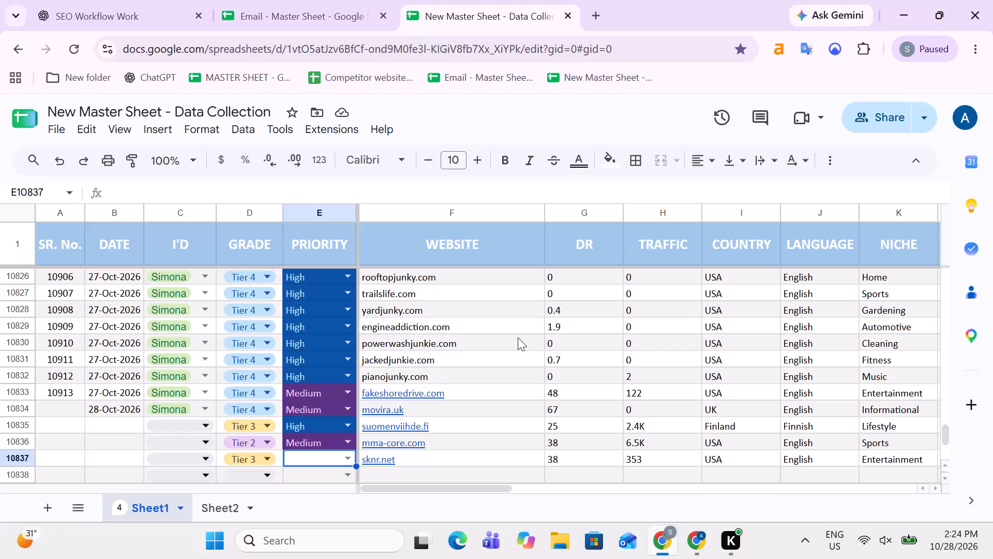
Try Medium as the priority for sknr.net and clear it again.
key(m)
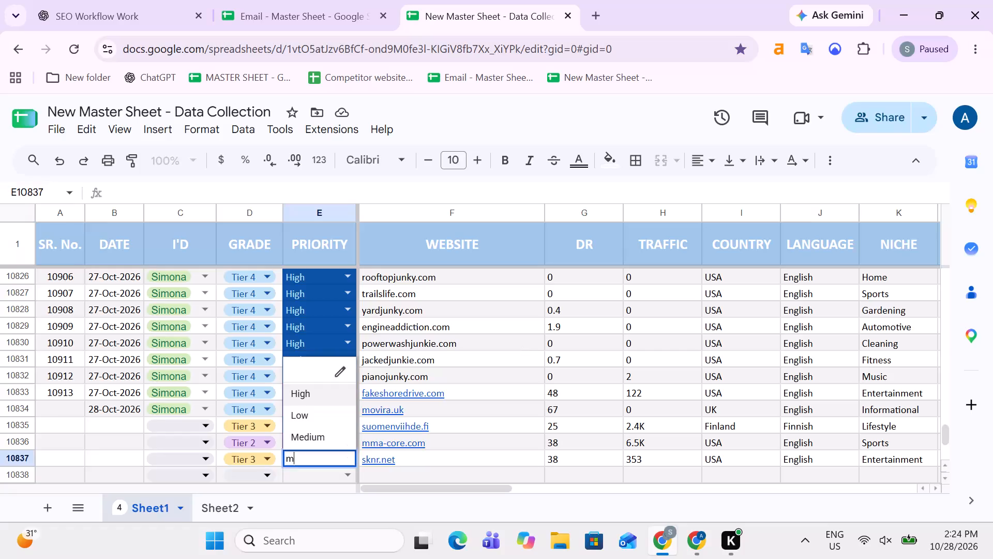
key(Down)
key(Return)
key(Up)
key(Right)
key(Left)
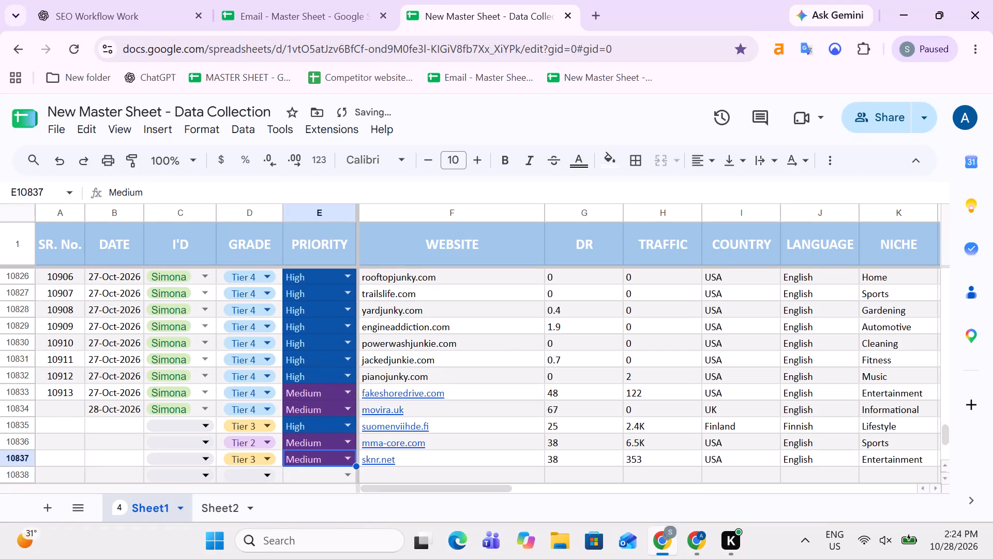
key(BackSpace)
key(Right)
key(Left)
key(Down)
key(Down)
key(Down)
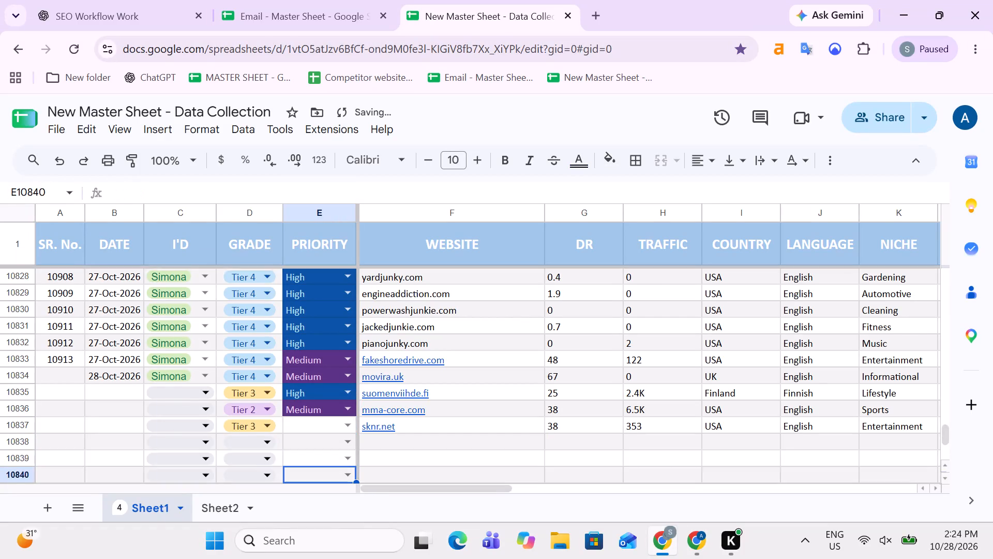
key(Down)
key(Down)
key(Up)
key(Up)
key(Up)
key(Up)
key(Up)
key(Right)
key(alt+Tab)
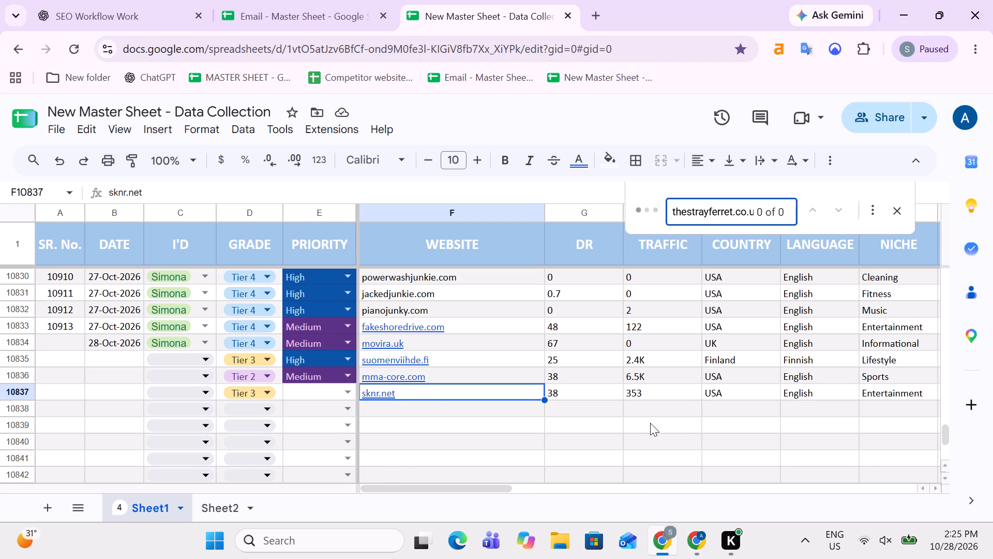
scroll(573, 383, up, 1)
click(566, 354)
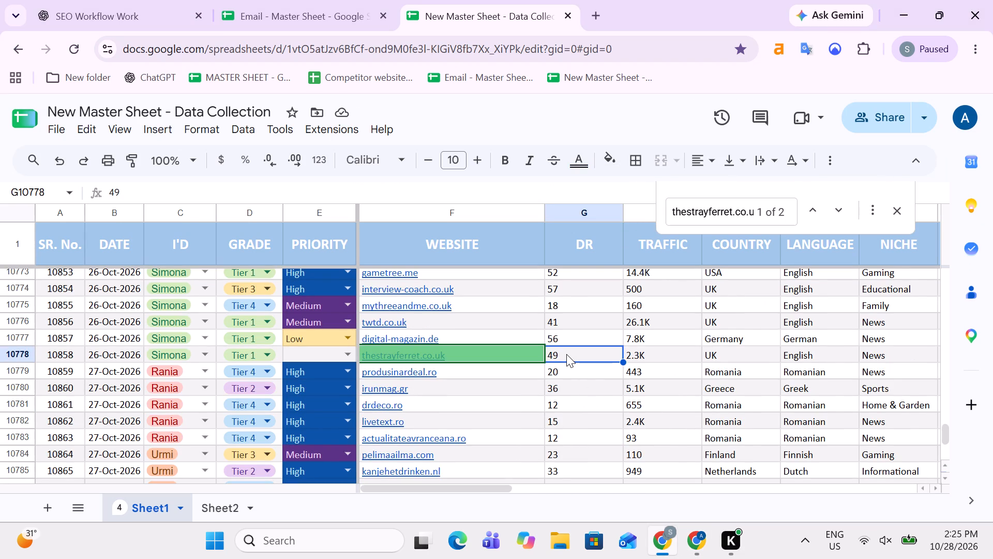
Enter NA as the casino price in the thestrayferret.co.uk row.
key(Right)
key(Right)
key(Right)
key(Right)
key(Right)
key(Right)
key(Right)
key(Right)
key(Right)
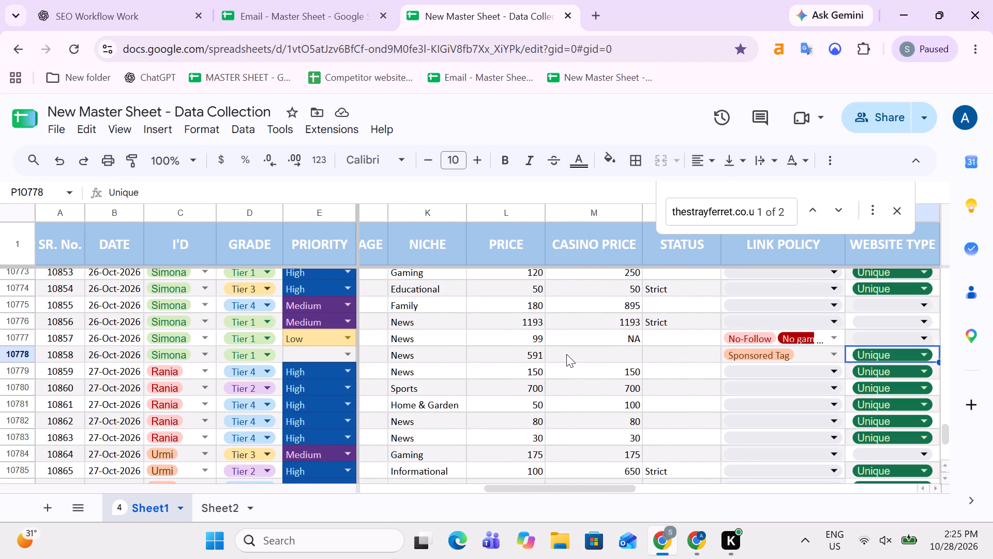
key(Left)
key(Left)
key(Left)
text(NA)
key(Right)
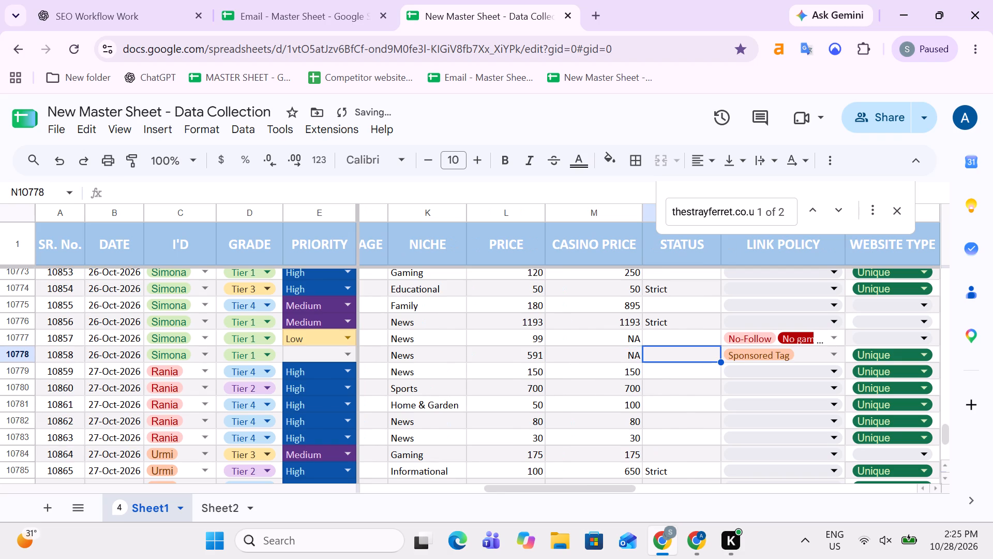
Add No gambling to the link policy of thestrayferret.co.uk alongside Sponsored Tag.
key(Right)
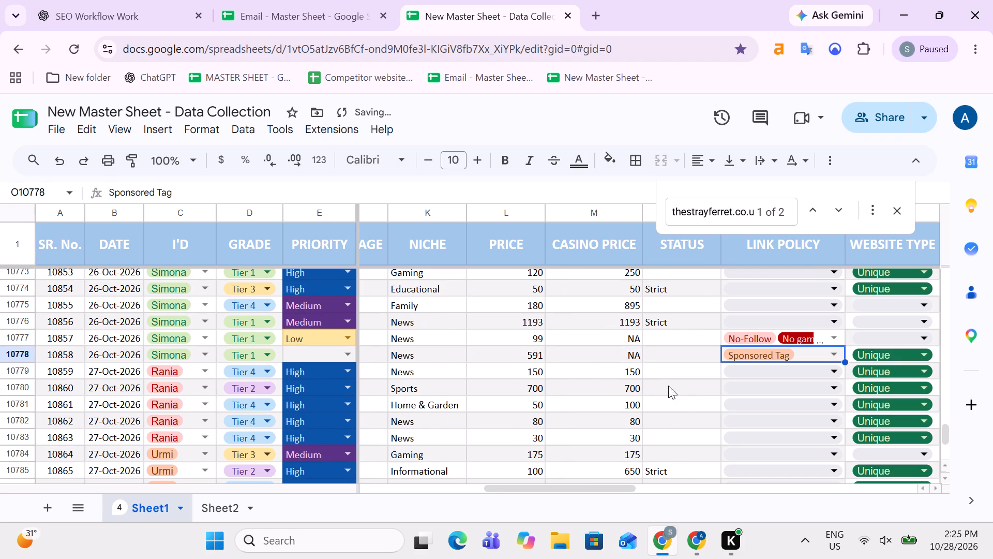
click(834, 356)
click(764, 406)
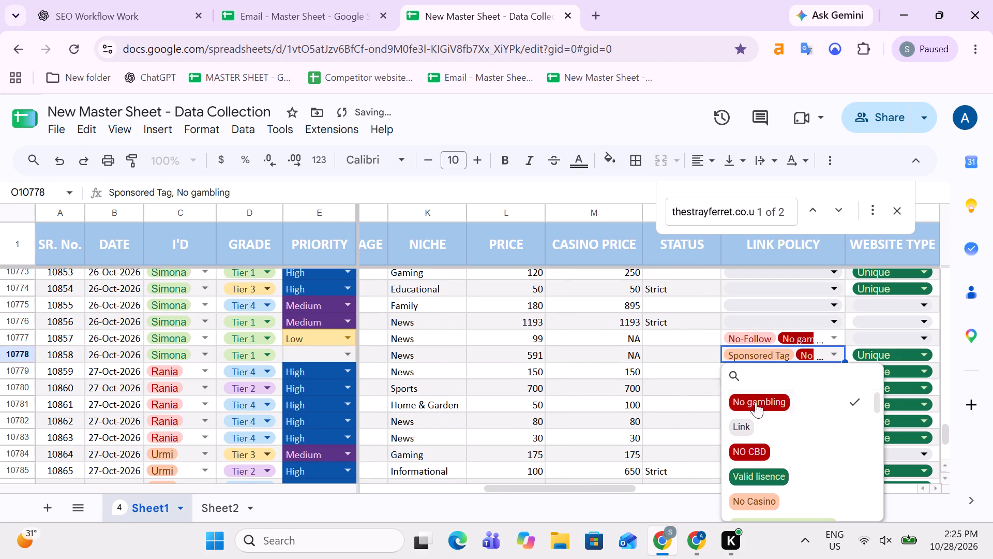
click(680, 357)
Clear the website type in the thestrayferret.co.uk row.
key(Right)
key(Right)
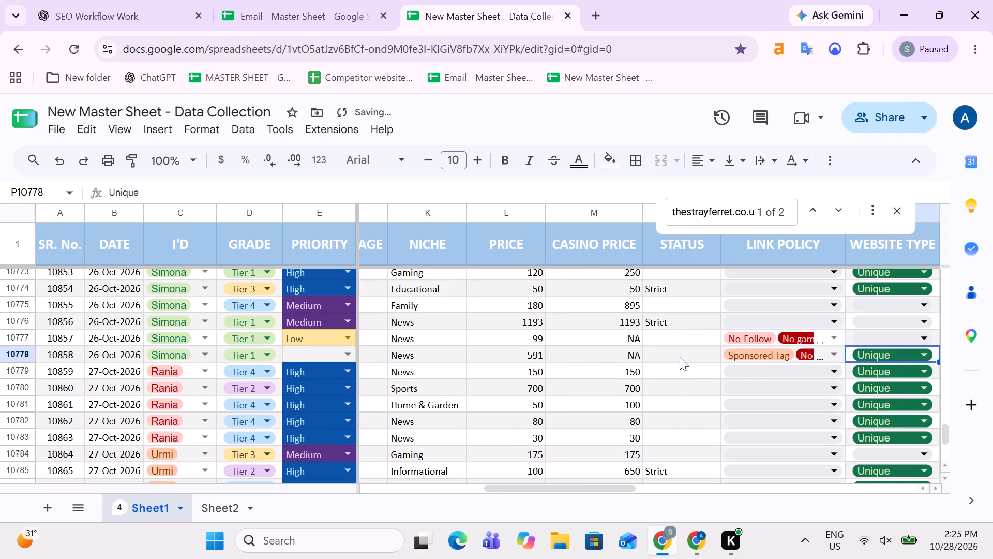
key(BackSpace)
key(Right)
key(Right)
Set the priority of thestrayferret.co.uk to Low and close the sheet search.
key(Left)
key(Left)
key(Left)
key(Left)
key(Left)
key(Left)
key(Left)
key(Left)
key(Left)
key(Left)
key(Left)
key(Left)
key(Left)
key(Left)
key(Left)
key(Left)
key(Left)
key(Left)
key(Left)
key(Left)
key(Right)
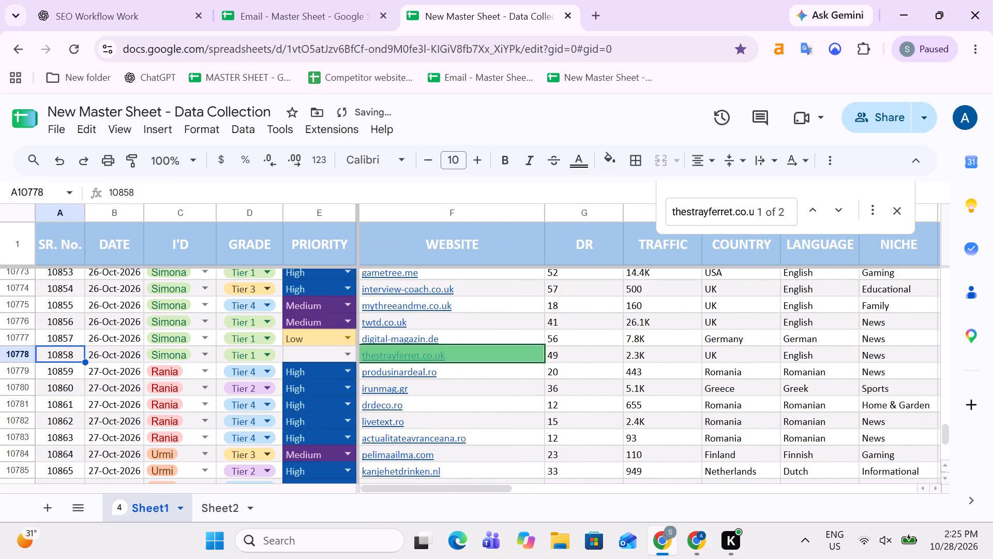
key(Right)
key(Right)
key(Right)
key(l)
key(Down)
key(Return)
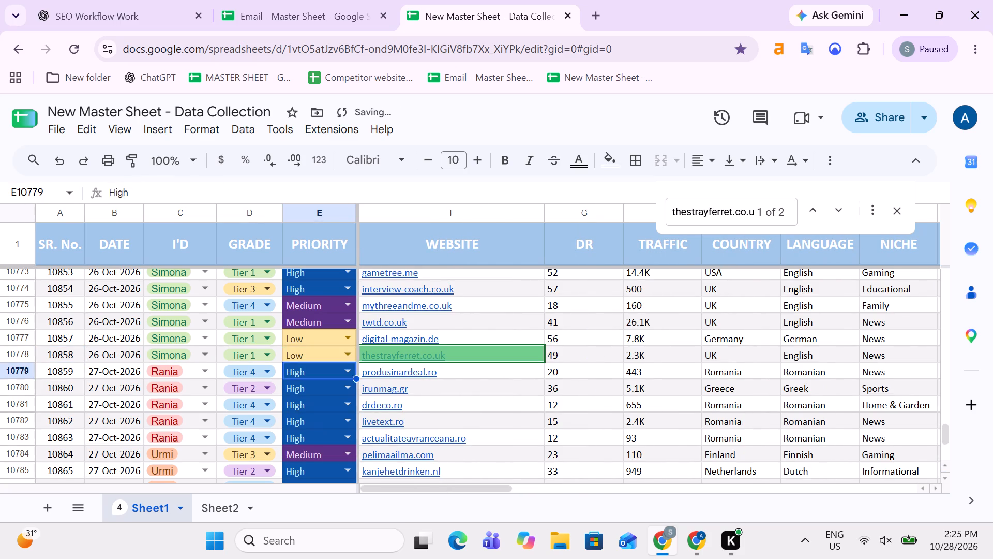
key(Up)
key(Right)
click(898, 213)
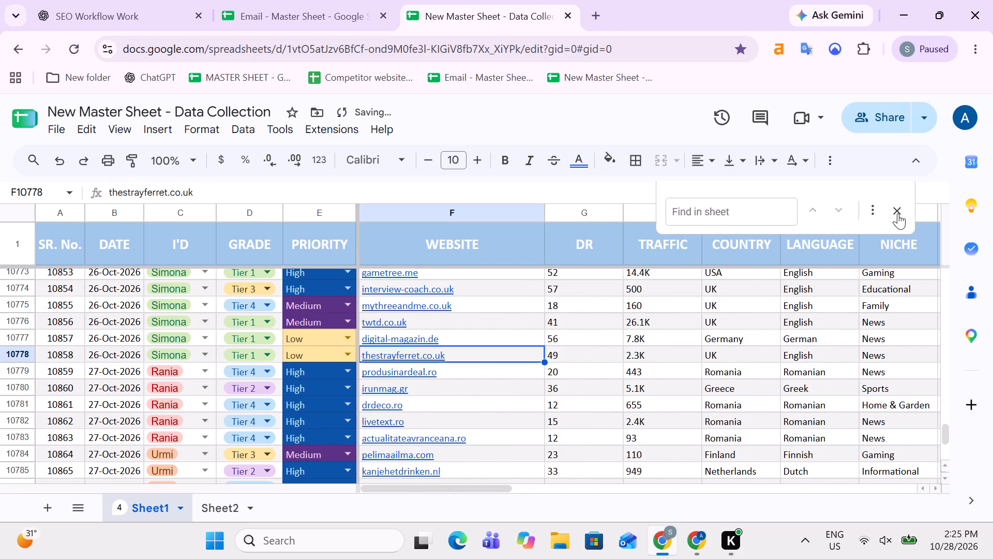
key(alt+Tab)
scroll(711, 396, down, 6)
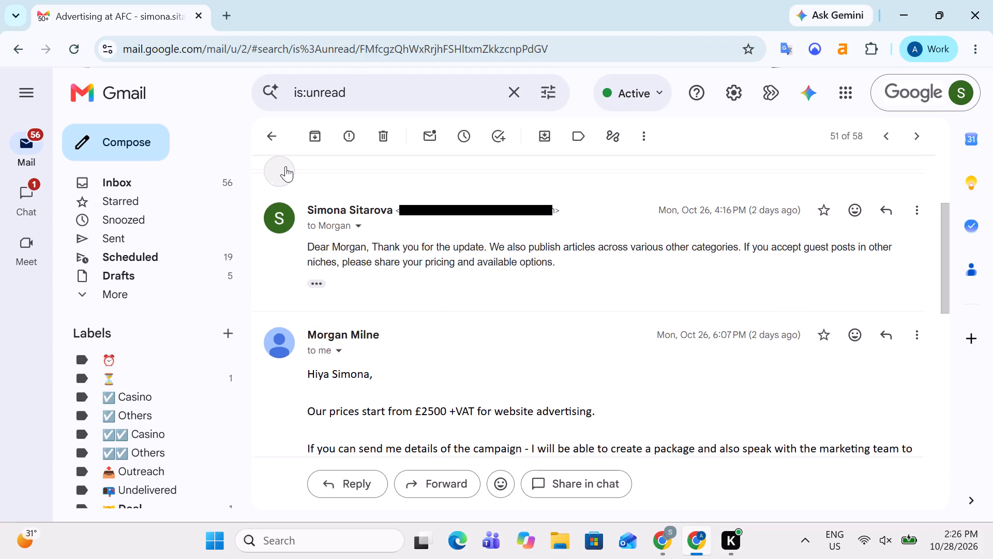
click(285, 166)
click(465, 267)
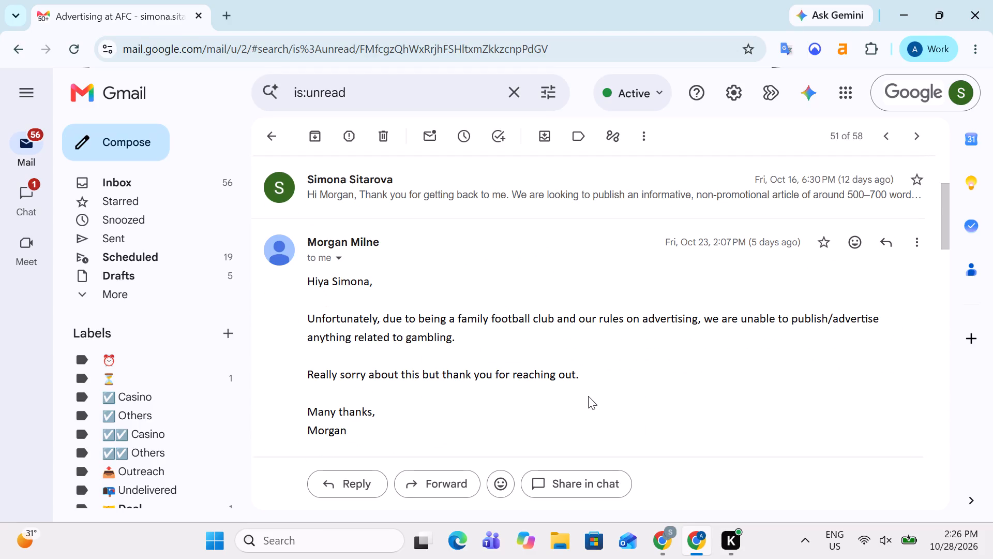
scroll(517, 347, down, 8)
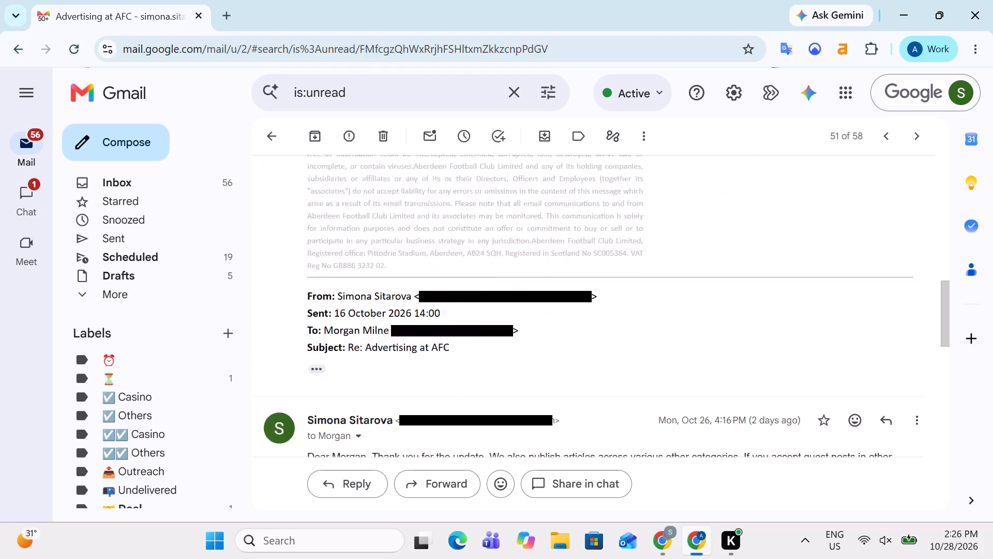
scroll(516, 347, down, 5)
scroll(516, 348, up, 2)
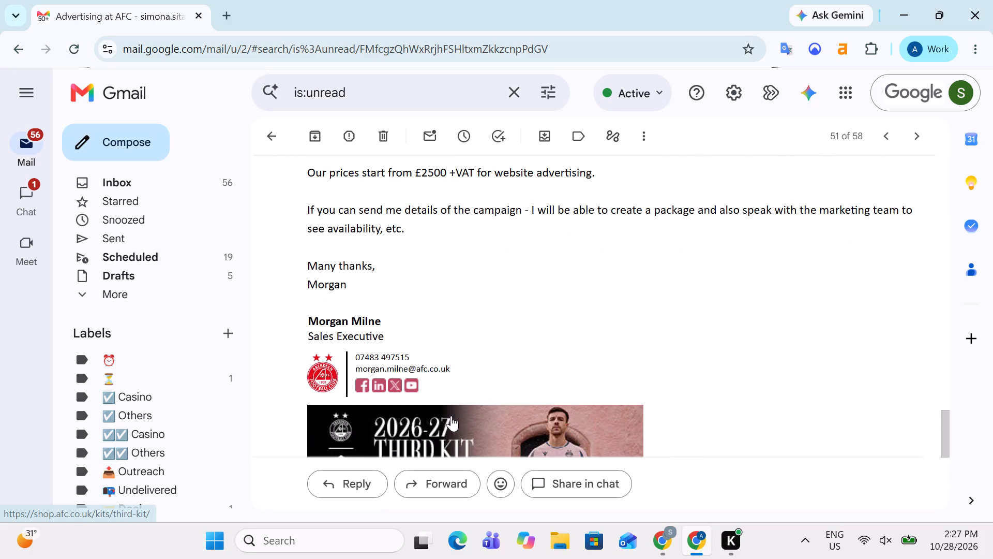
scroll(450, 411, up, 3)
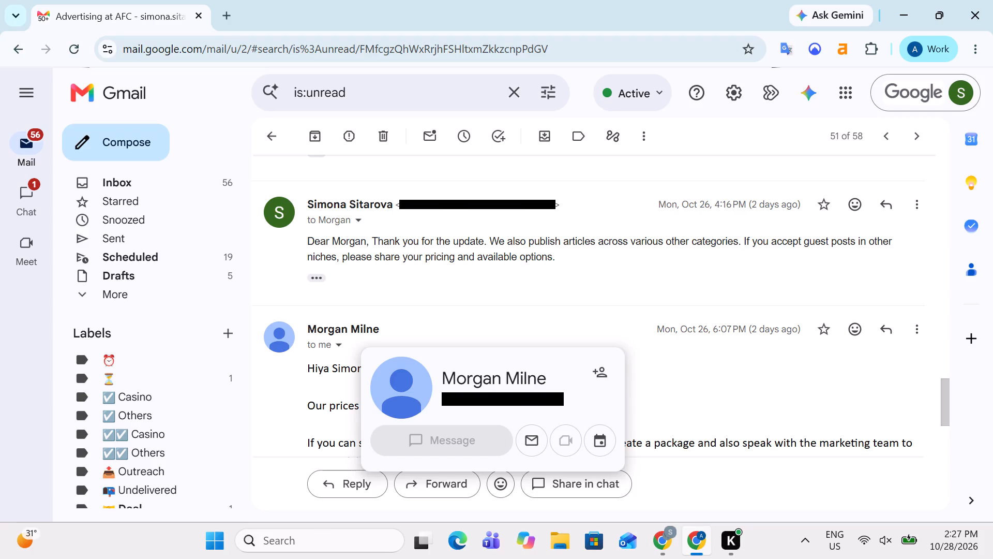
Look back through the earlier AFC messages, examining the original article request and the signature of the publisher's first email.
click(567, 394)
scroll(651, 300, up, 7)
scroll(496, 308, up, 5)
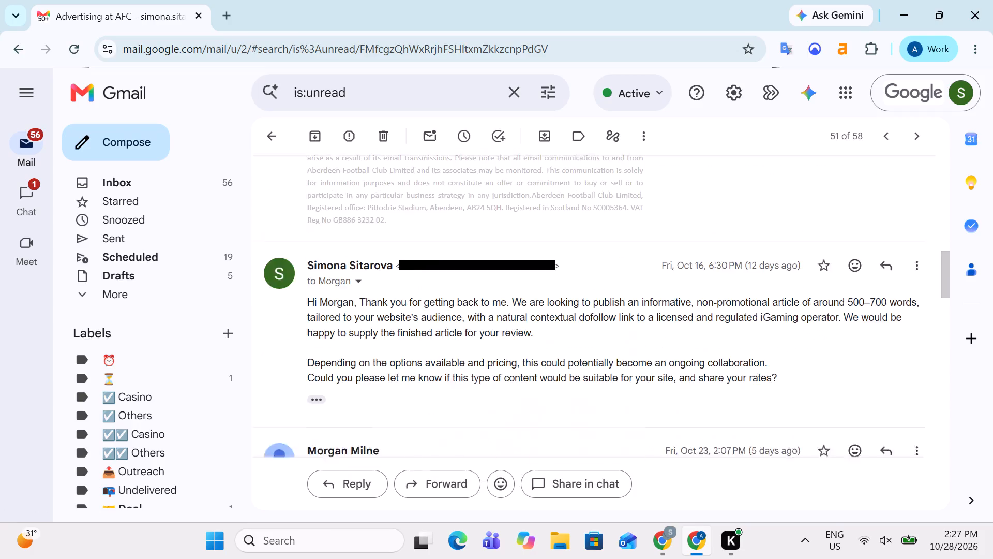
scroll(497, 303, up, 19)
scroll(507, 309, down, 4)
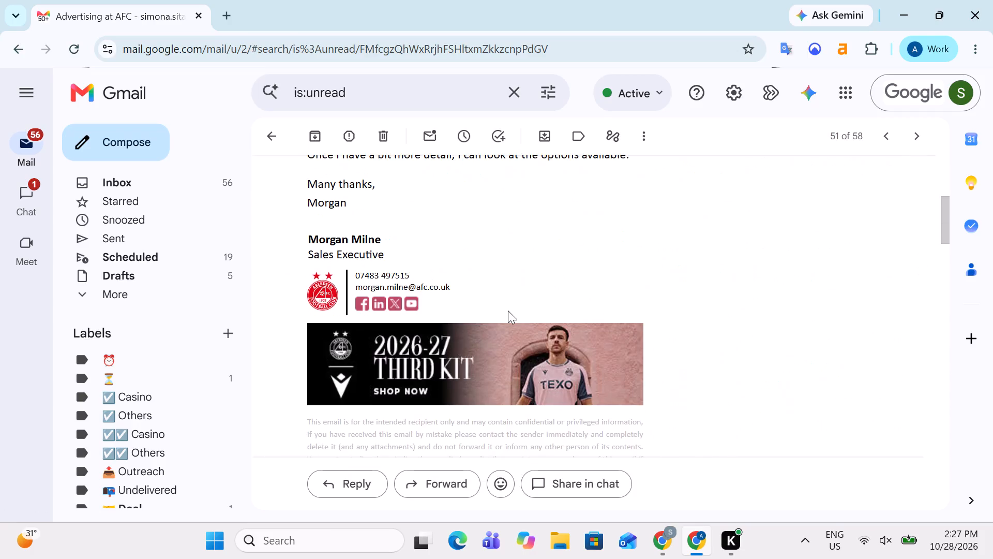
scroll(508, 311, down, 4)
scroll(464, 385, down, 4)
scroll(463, 385, up, 6)
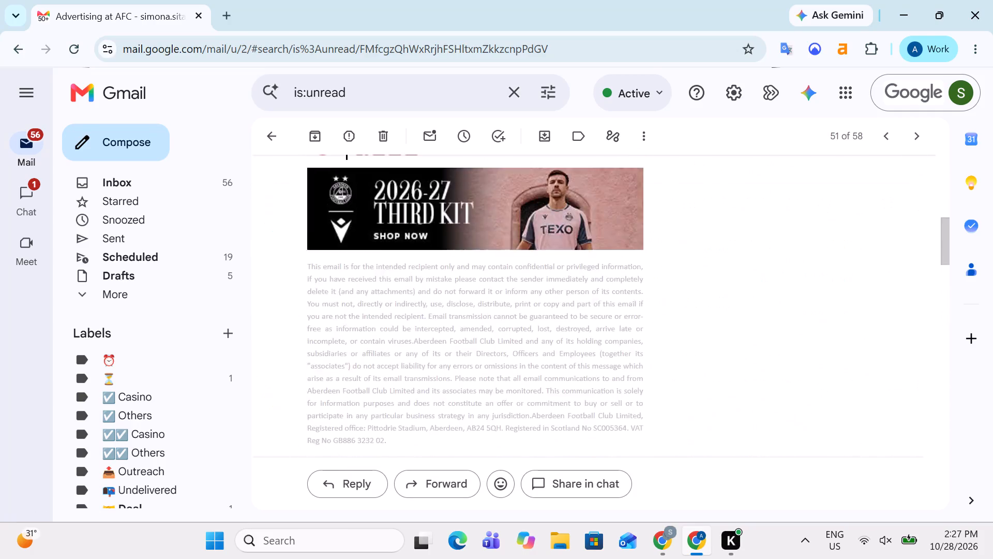
scroll(470, 384, up, 6)
Copy the domain afc.co.uk from the sales executive's email signature and open that website in a new tab.
scroll(473, 388, down, 4)
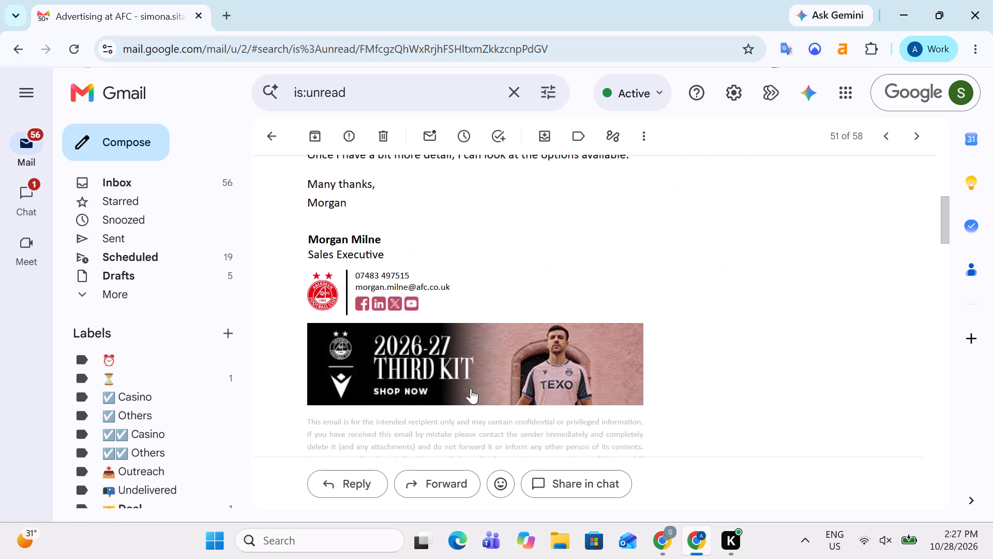
scroll(471, 388, down, 1)
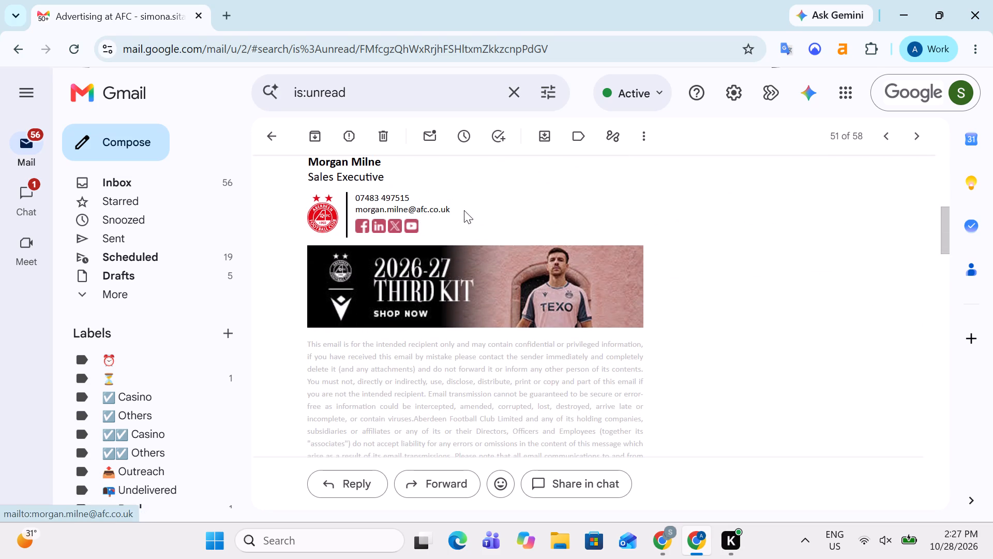
drag(474, 205, 418, 211)
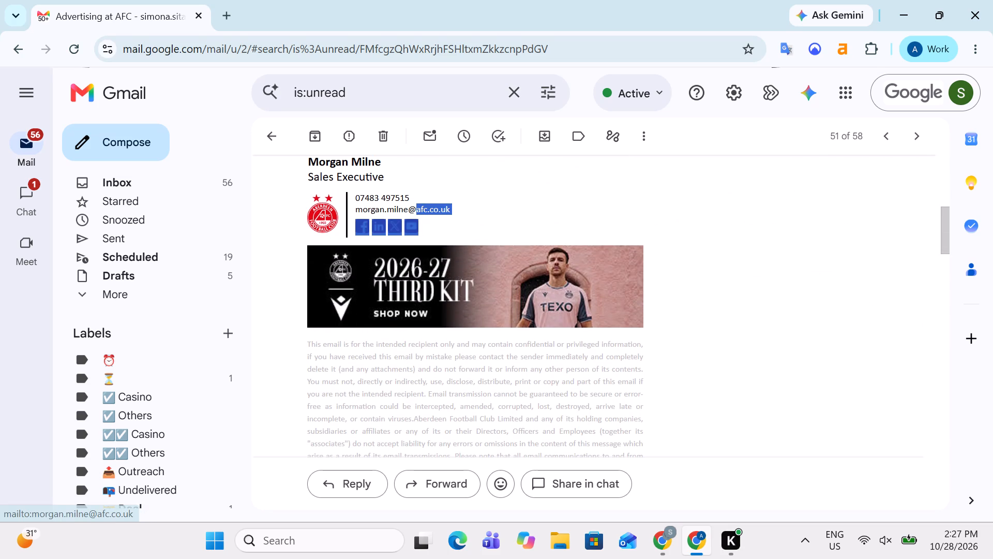
drag(418, 211, 416, 211)
key(ctrl+c)
key(ctrl+c)
click(218, 12)
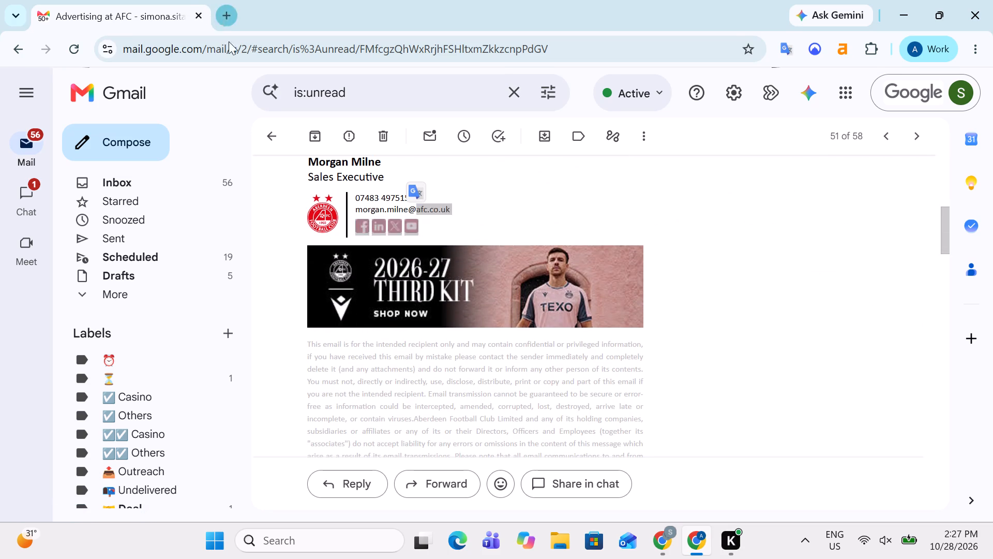
key(ctrl+v)
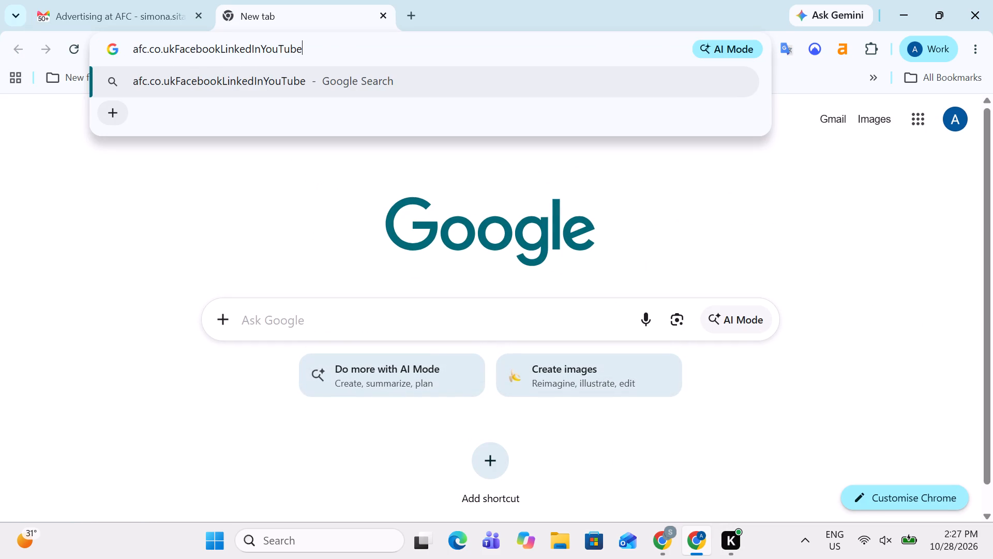
drag(173, 48, 531, 51)
key(BackSpace)
key(Return)
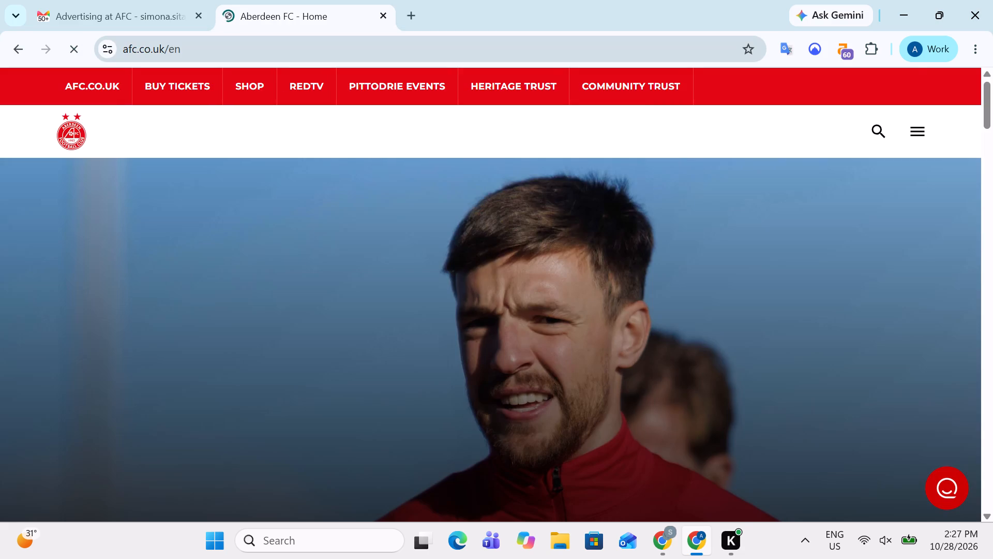
Accept the cookies on the Aberdeen FC website.
click(356, 49)
drag(356, 49, 330, 49)
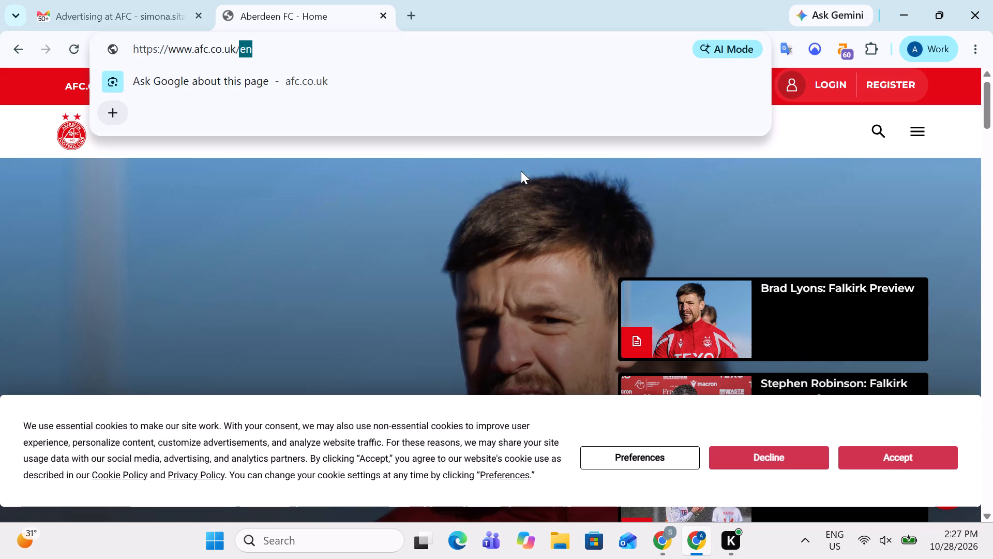
click(940, 458)
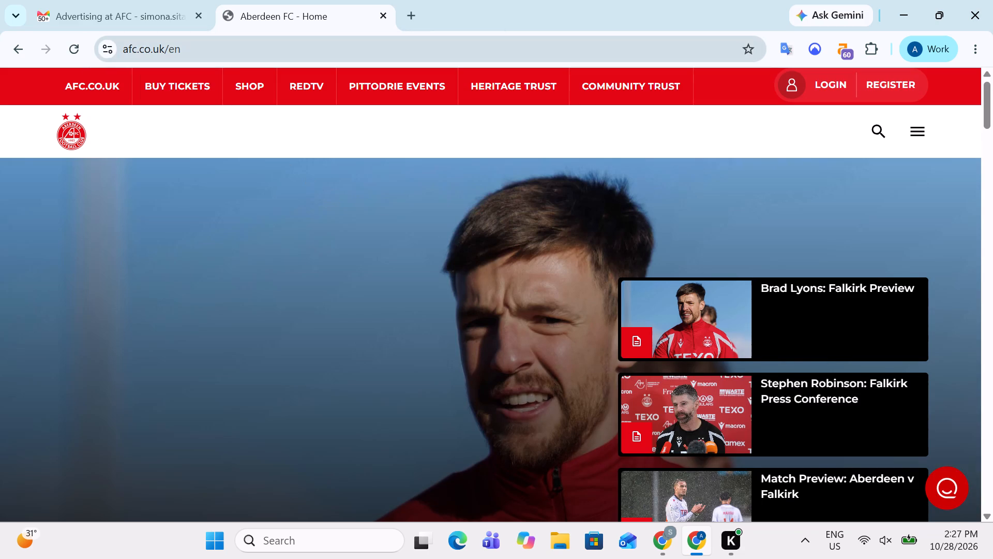
Copy afc.co.uk from the site's address into the first empty WEBSITE cell of the New Master Sheet - Data Collection spreadsheet.
click(166, 42)
drag(166, 42, 201, 53)
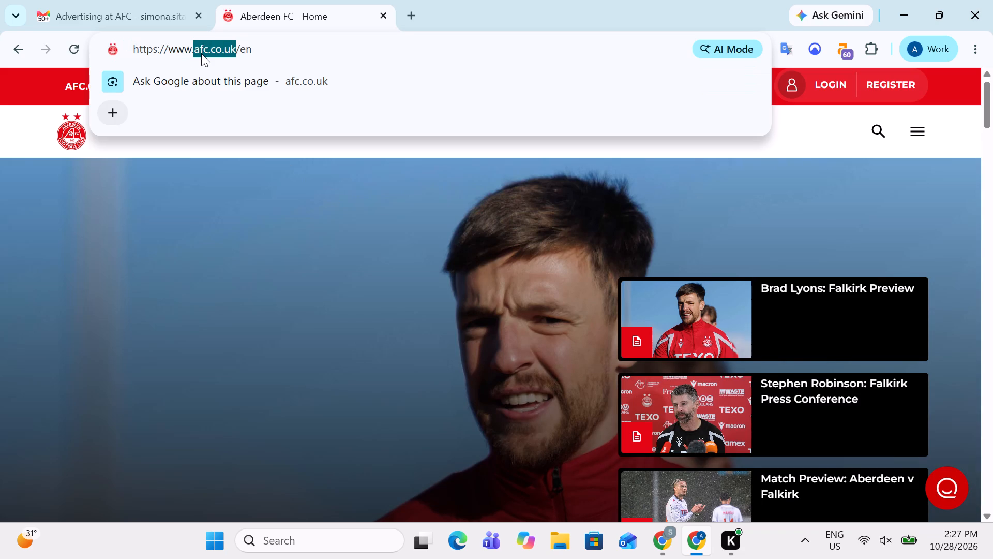
drag(201, 53, 200, 53)
key(ctrl+c)
key(ctrl+c)
key(alt+Tab)
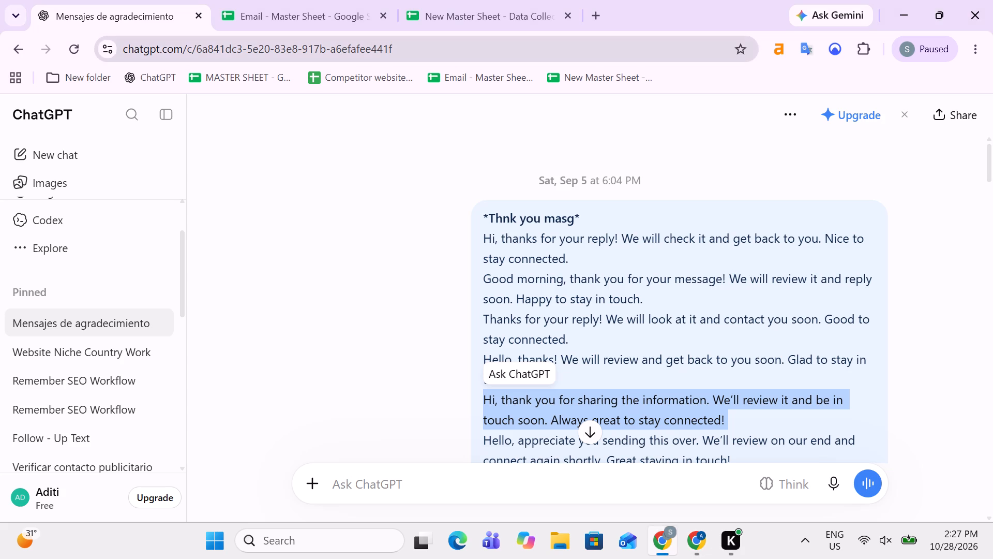
click(447, 0)
key(Down)
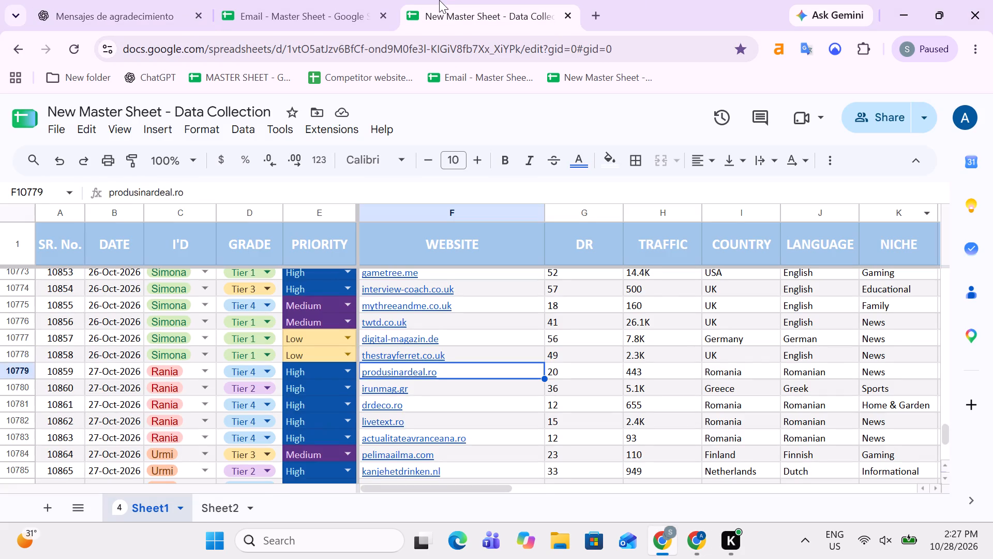
key(ctrl+Down)
key(Down)
key(Down)
key(Down)
key(Up)
key(Up)
key(Return)
key(ctrl+v)
key(Tab)
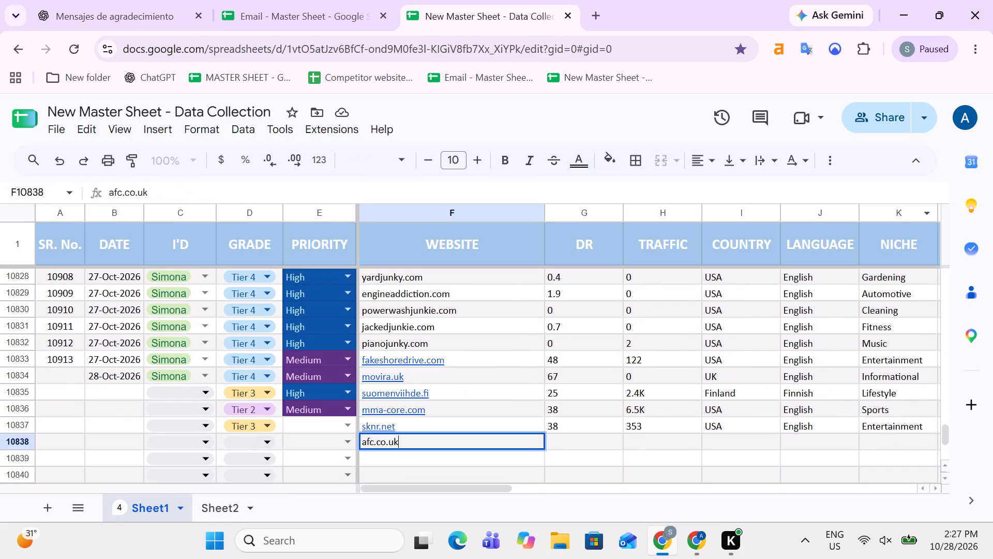
Look up the Aberdeen FC site's Ahrefs domain rating and enter 60 in the DR column of the afc.co.uk row.
key(alt+Tab)
scroll(629, 211, down, 15)
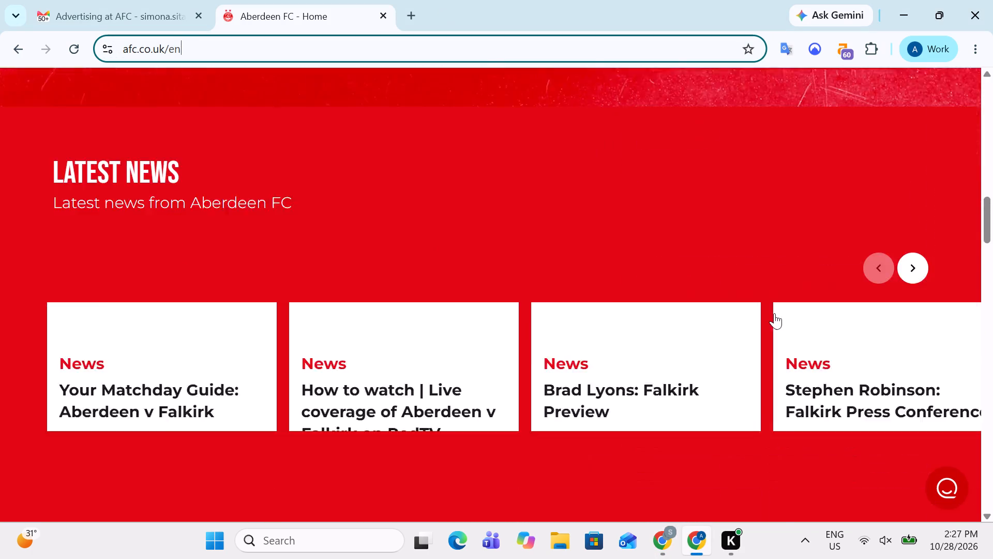
scroll(774, 304, up, 8)
click(850, 52)
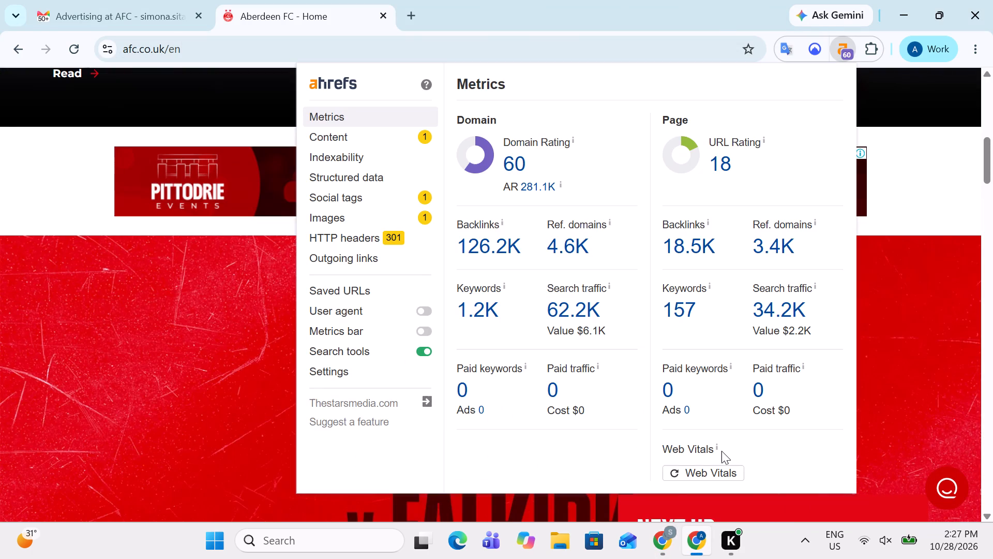
key(alt+Tab)
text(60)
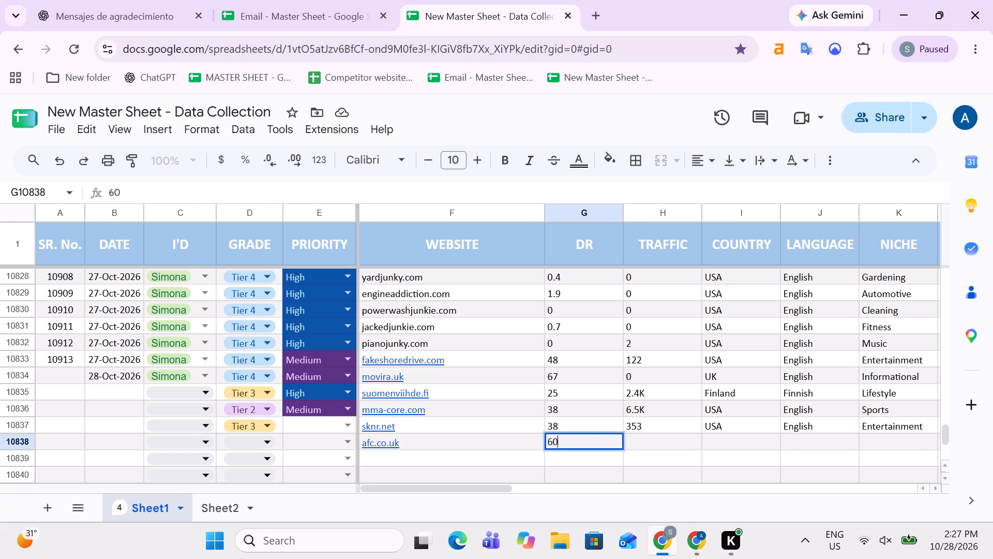
Complete the afc.co.uk row with Ahrefs search traffic 62.2K, country UK, language English and niche Sports.
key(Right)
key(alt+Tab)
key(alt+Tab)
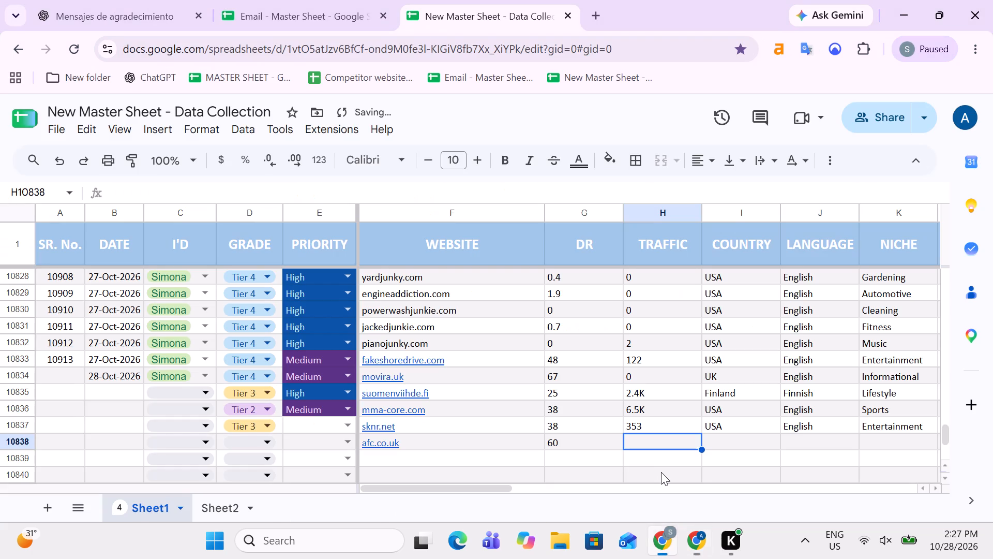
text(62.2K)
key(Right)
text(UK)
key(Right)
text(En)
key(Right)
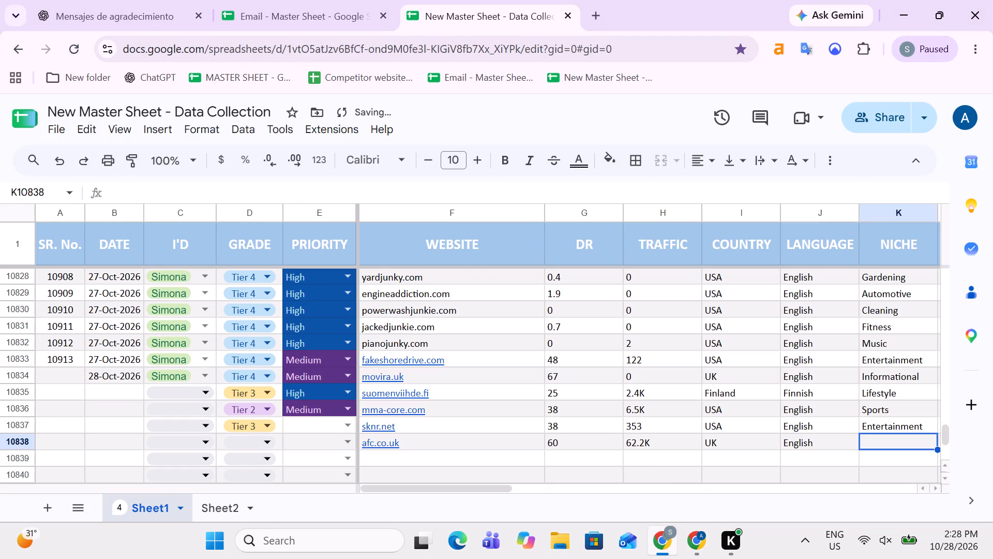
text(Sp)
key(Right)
Return to the Aberdeen FC website, dismiss the Ahrefs metrics and close the site's tab.
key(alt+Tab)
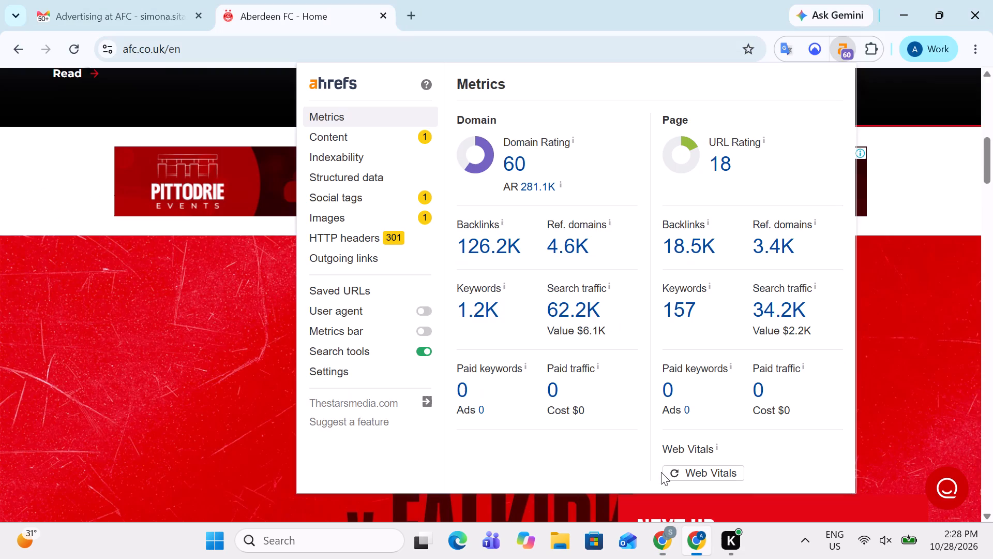
click(0, 225)
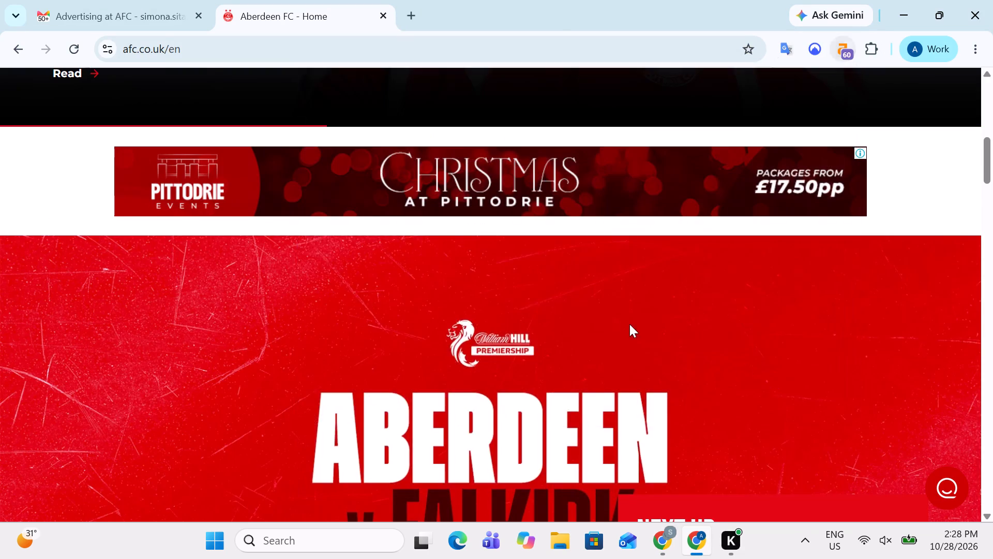
scroll(632, 324, up, 5)
click(390, 13)
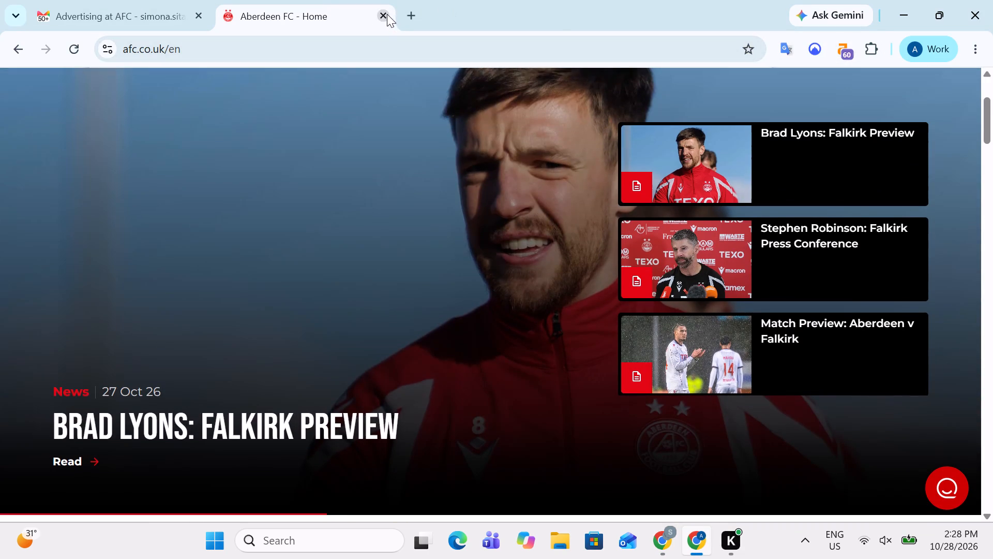
click(387, 14)
Read through the Advertising at AFC email thread and copy text from the publisher's latest message.
scroll(494, 405, up, 6)
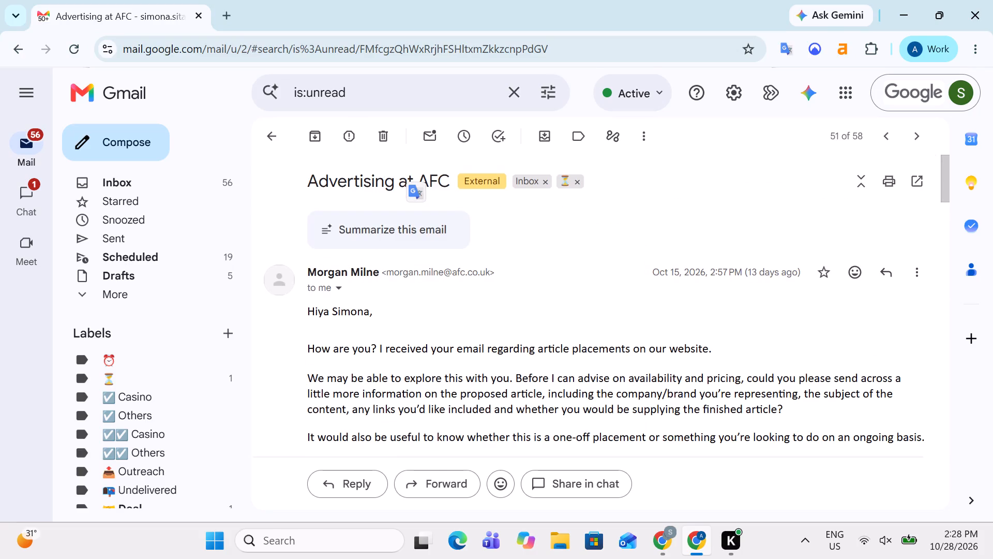
click(316, 306)
drag(316, 306, 359, 414)
scroll(439, 337, down, 19)
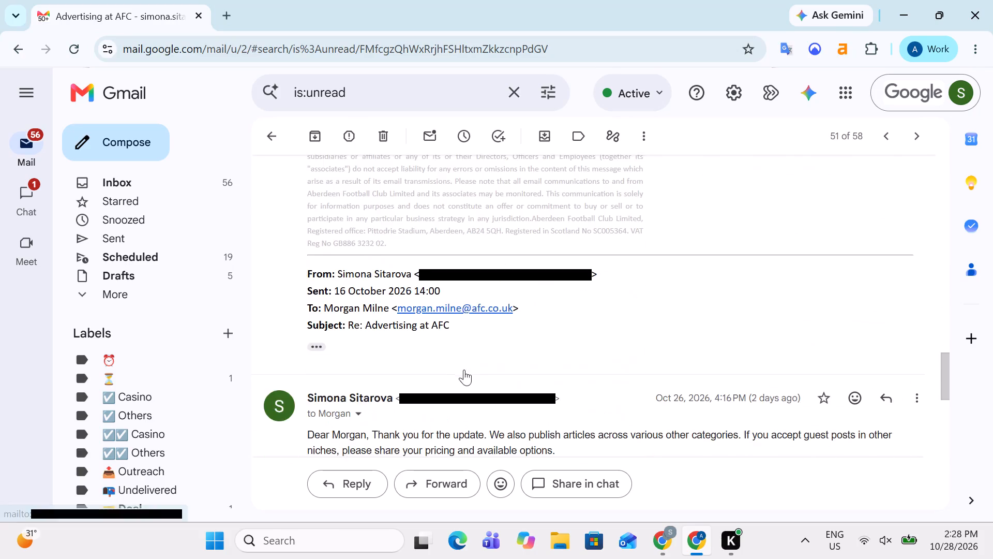
scroll(467, 373, down, 15)
scroll(475, 383, up, 5)
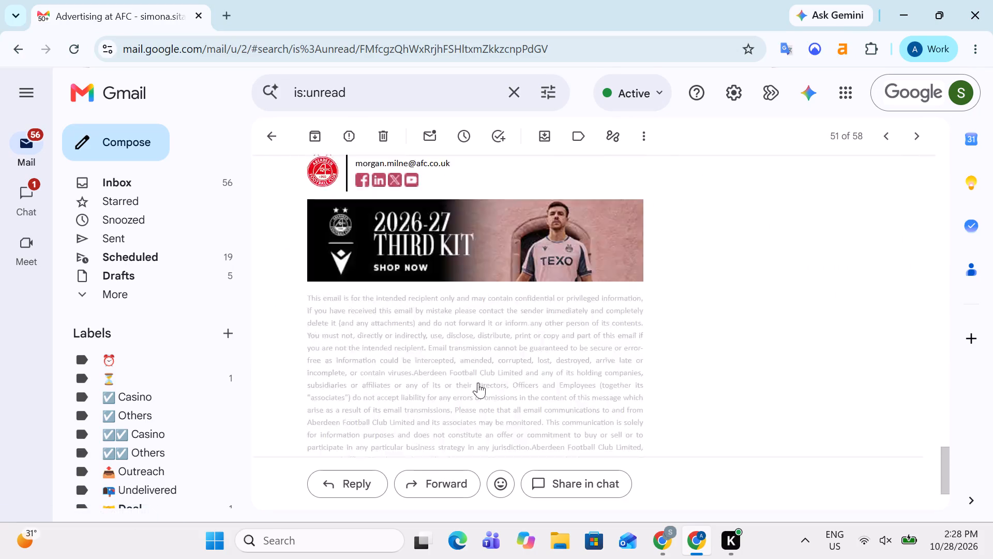
scroll(478, 383, up, 1)
shift+click(420, 413)
key(ctrl+c)
key(ctrl+c)
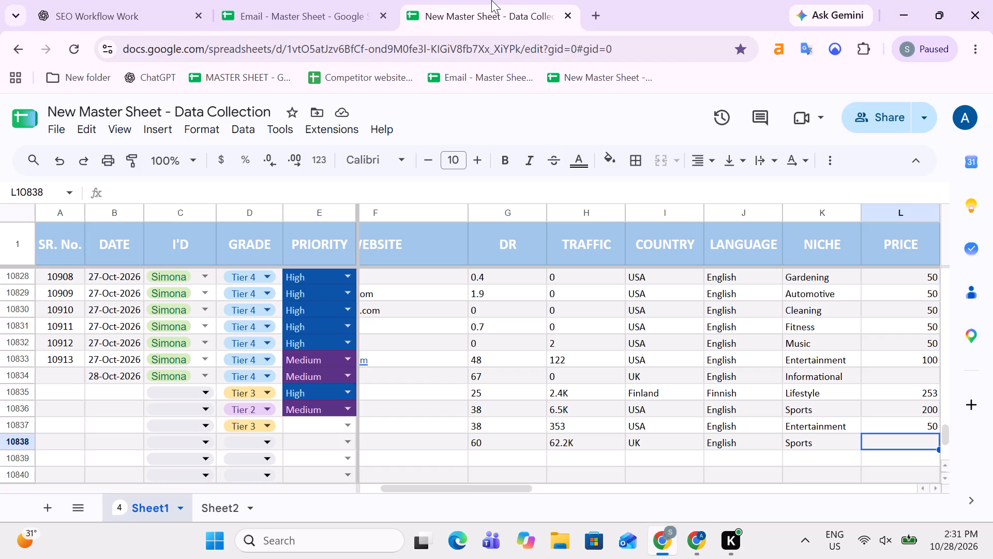
key(Left)
key(Left)
key(Left)
key(Left)
key(Left)
key(Left)
key(Left)
key(Left)
key(Left)
key(Left)
key(Left)
key(Left)
key(Left)
key(Left)
key(Left)
key(Right)
key(Right)
key(Right)
key(Right)
key(Right)
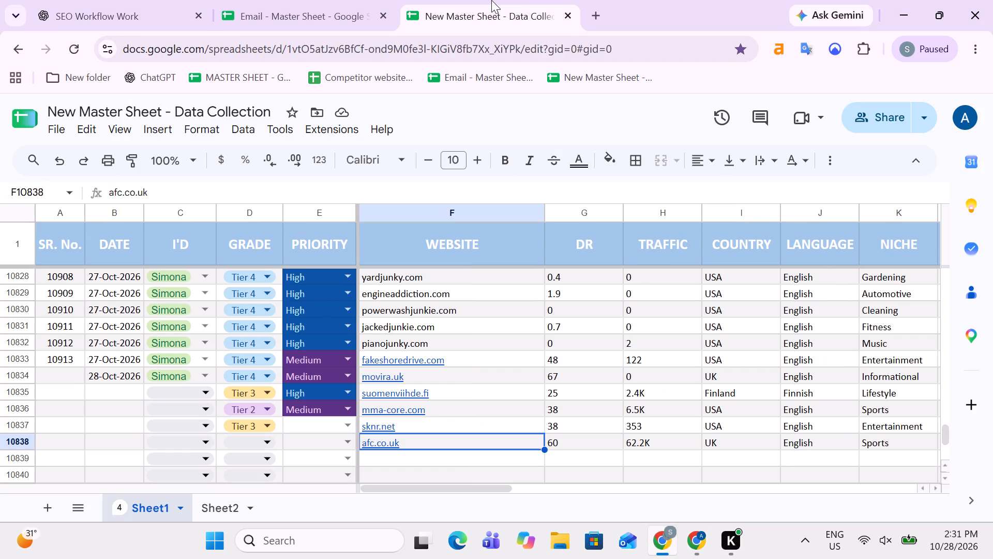
key(shift+Right)
key(shift+Right)
key(shift+Right)
key(shift+Right)
key(shift+Right)
key(shift+Right)
key(shift+Right)
key(shift+Right)
key(shift+Left)
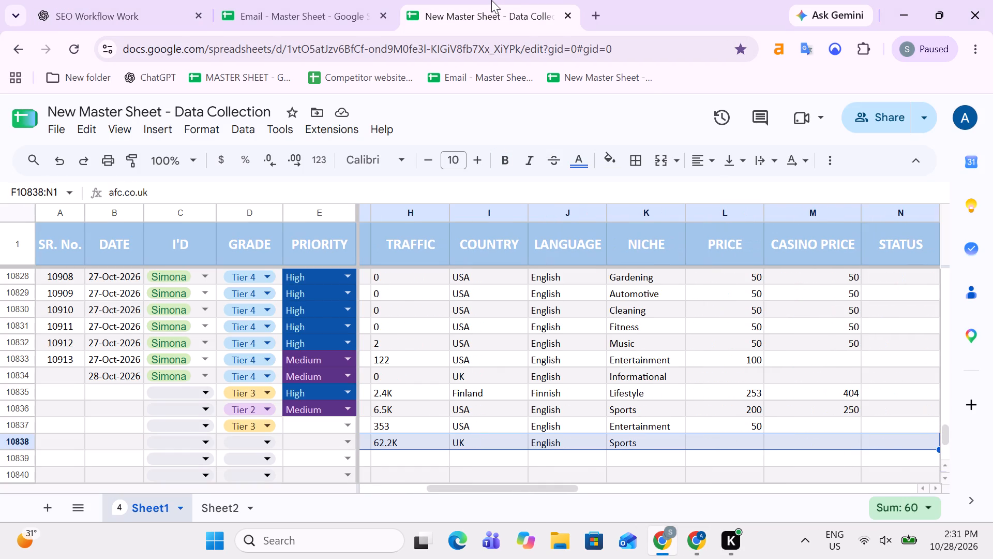
key(shift+Left)
key(Delete)
key(Left)
key(Left)
key(Right)
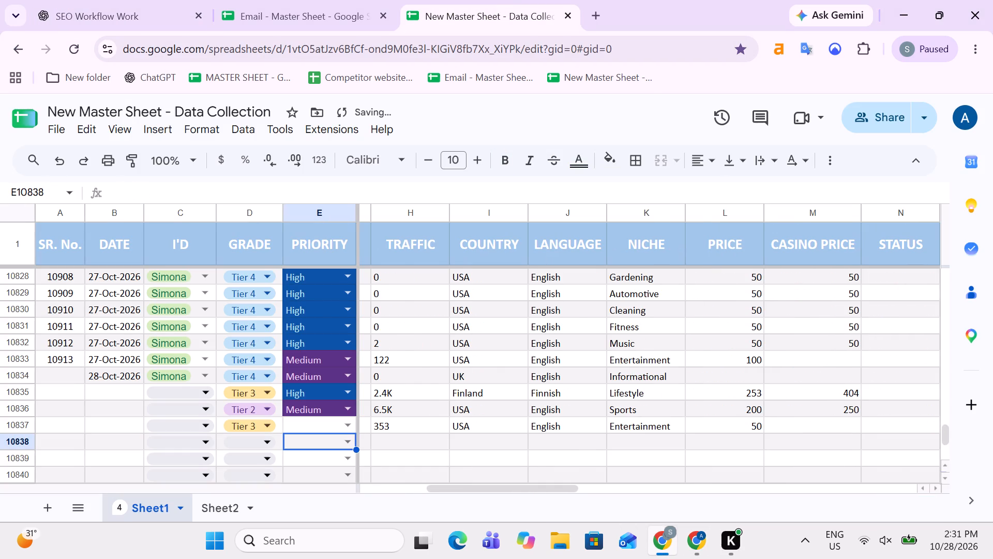
key(Right)
key(Right)
key(Right)
key(Left)
key(Left)
key(Left)
key(Right)
key(alt+Tab)
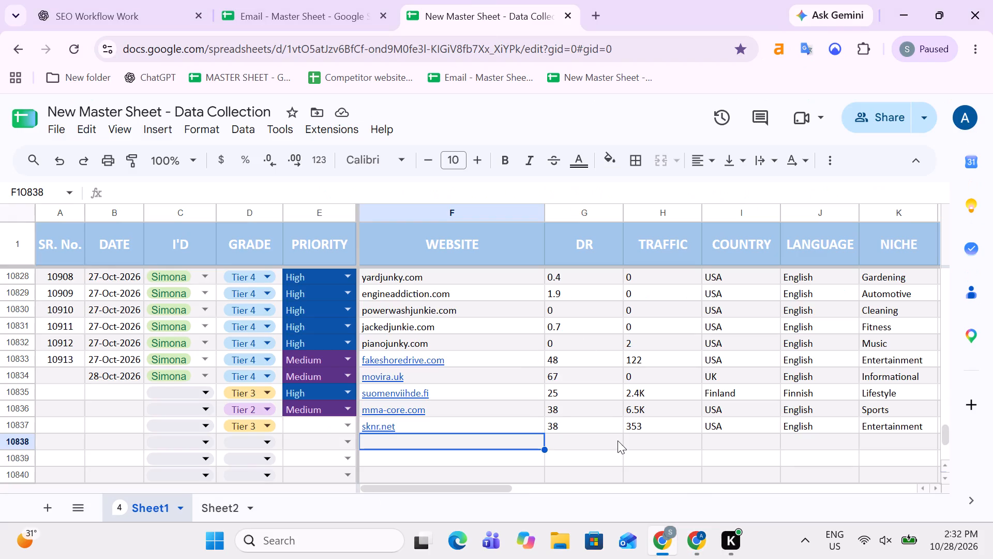
key(ctrl+f)
key(ctrl+v)
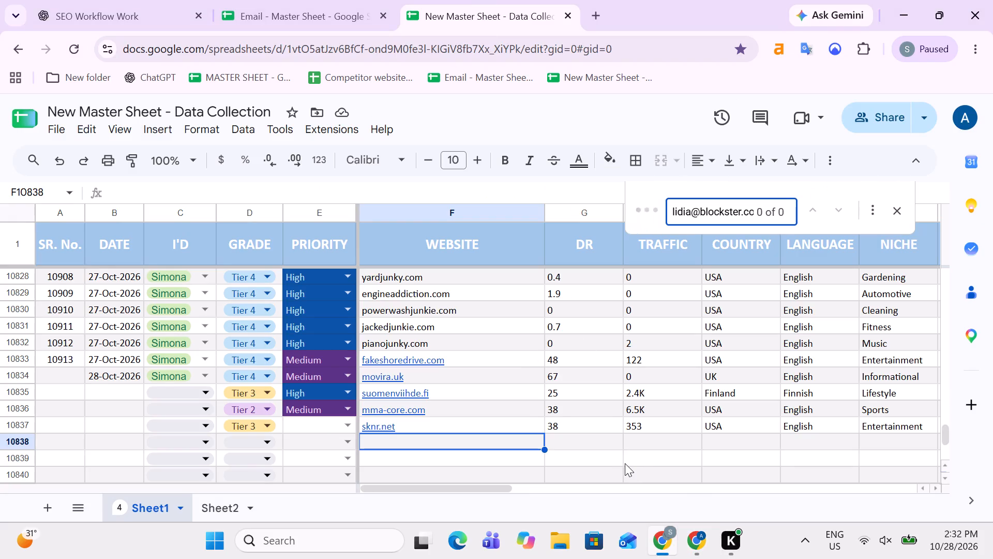
scroll(631, 428, up, 1)
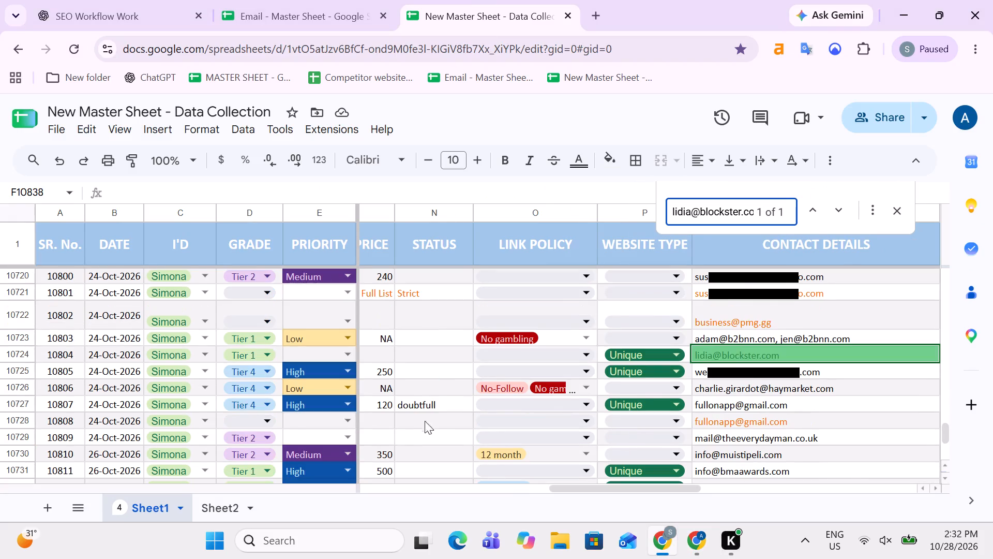
click(431, 363)
key(Left)
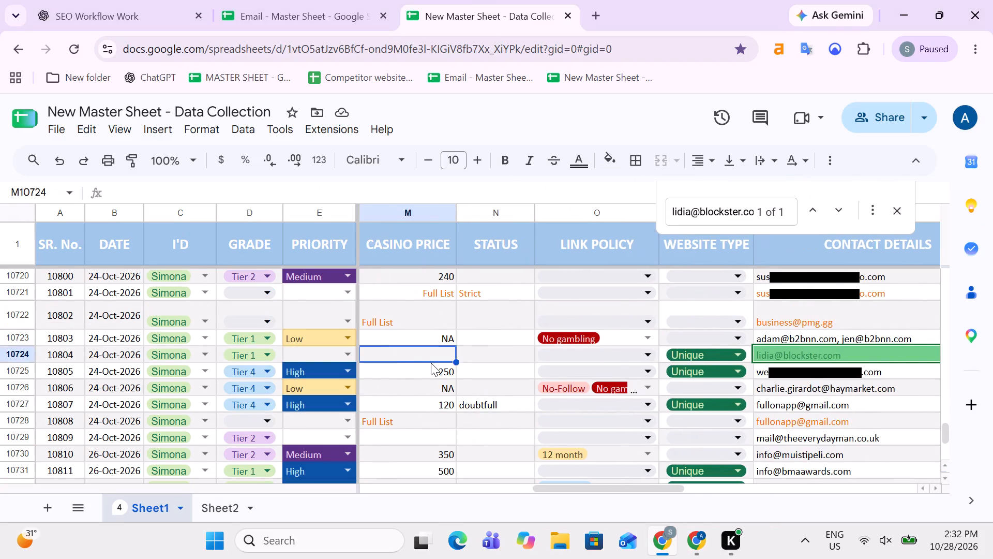
key(Left)
key(Left)
key(Right)
key(Right)
key(alt+Tab)
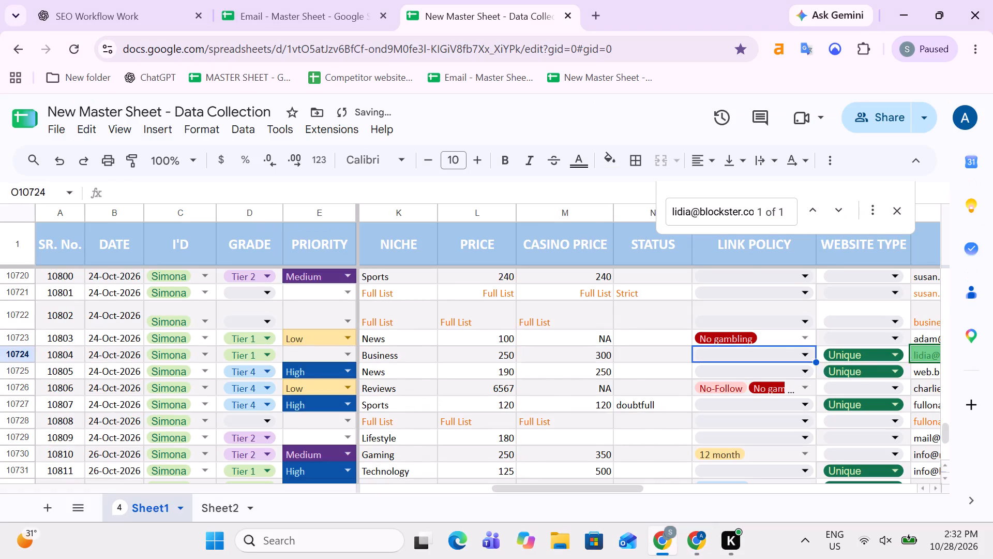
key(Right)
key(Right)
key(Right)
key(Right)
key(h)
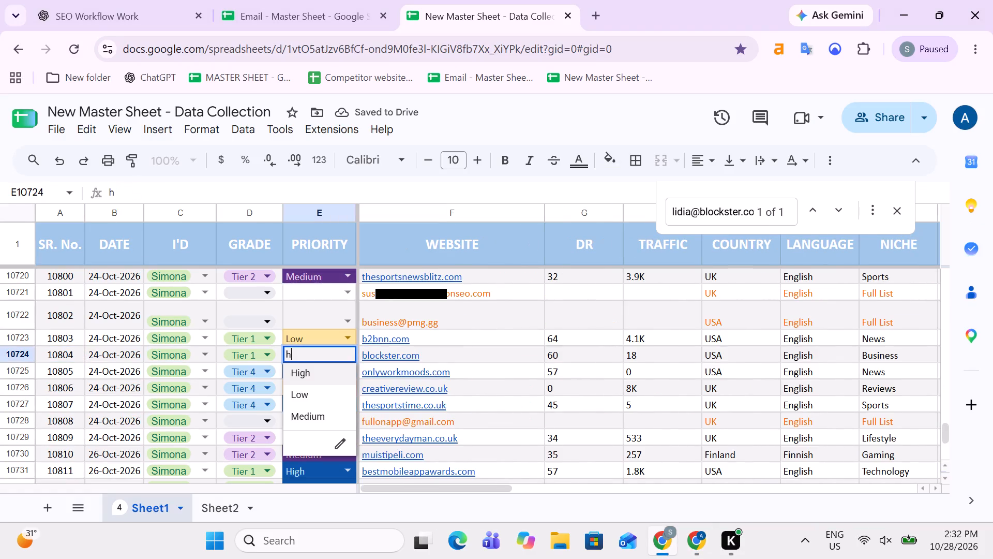
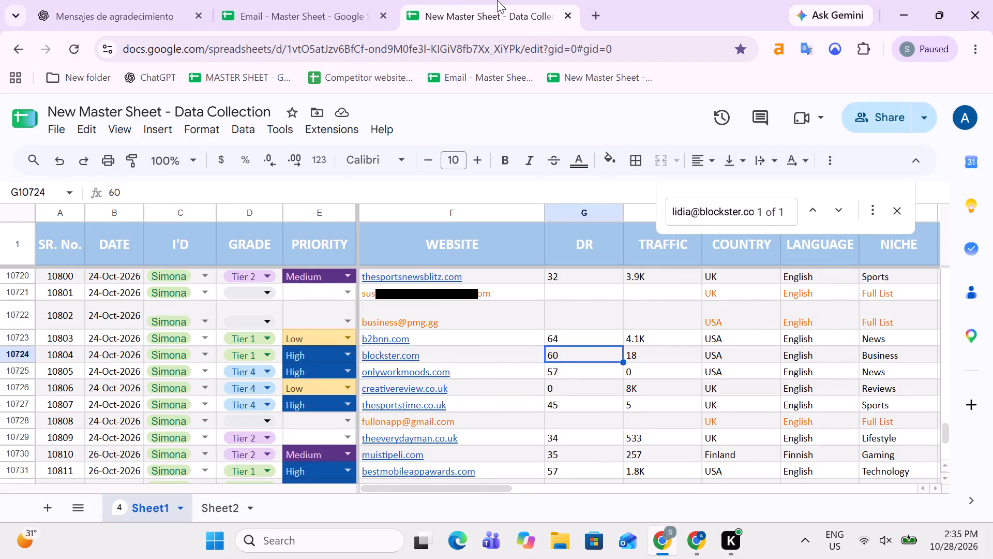
key(Right)
key(Right)
key(Right)
key(Right)
key(Right)
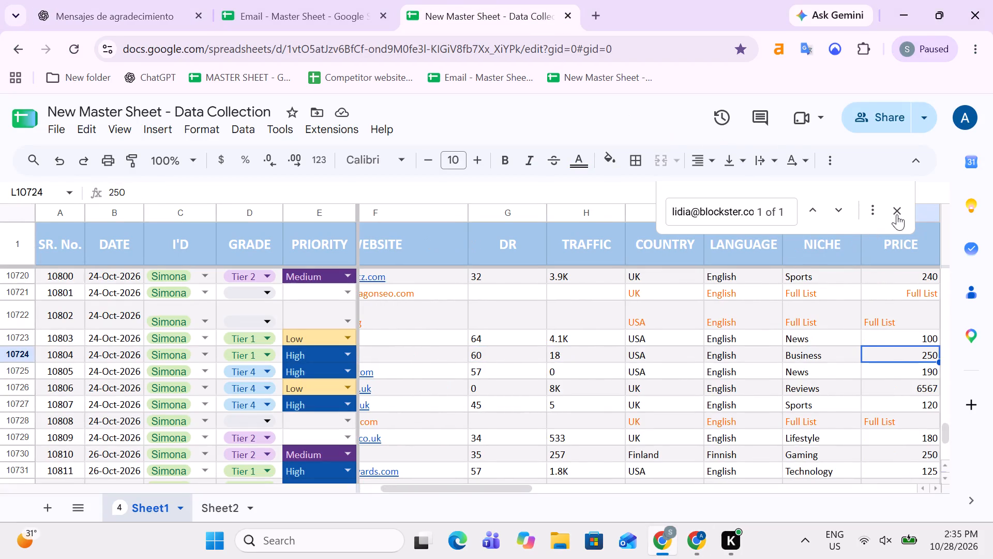
click(897, 214)
key(Right)
key(Right)
key(Left)
key(Left)
key(Left)
key(Left)
key(Left)
key(Left)
key(Left)
key(Left)
key(Left)
key(Left)
key(Left)
key(Left)
key(Left)
key(Left)
key(Left)
key(Left)
key(Left)
key(Left)
key(Left)
key(Left)
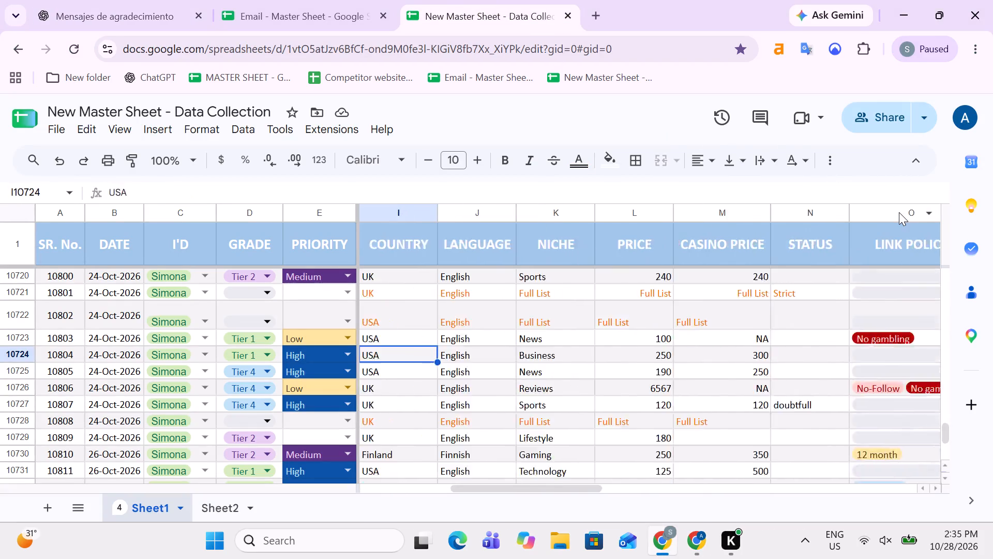
key(Right)
key(Right)
key(Right)
key(Right)
key(Right)
Go to the first empty WEBSITE cell below the sknr.net row in the New Master Sheet.
key(ctrl+Down)
key(Down)
key(Down)
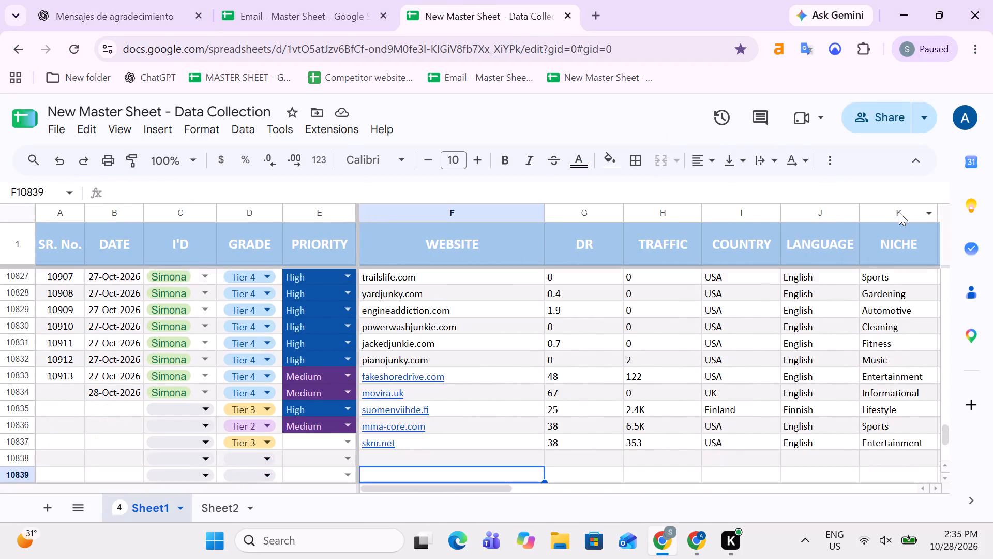
key(Down)
key(Down)
key(Down)
key(Up)
key(Up)
key(Up)
key(Up)
key(alt+Tab)
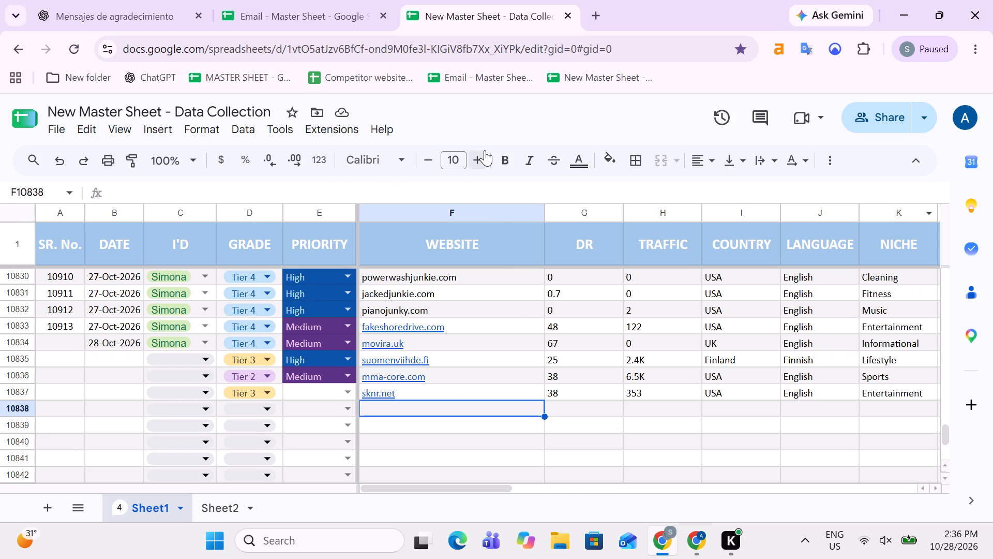
key(ctrl+f)
key(ctrl+v)
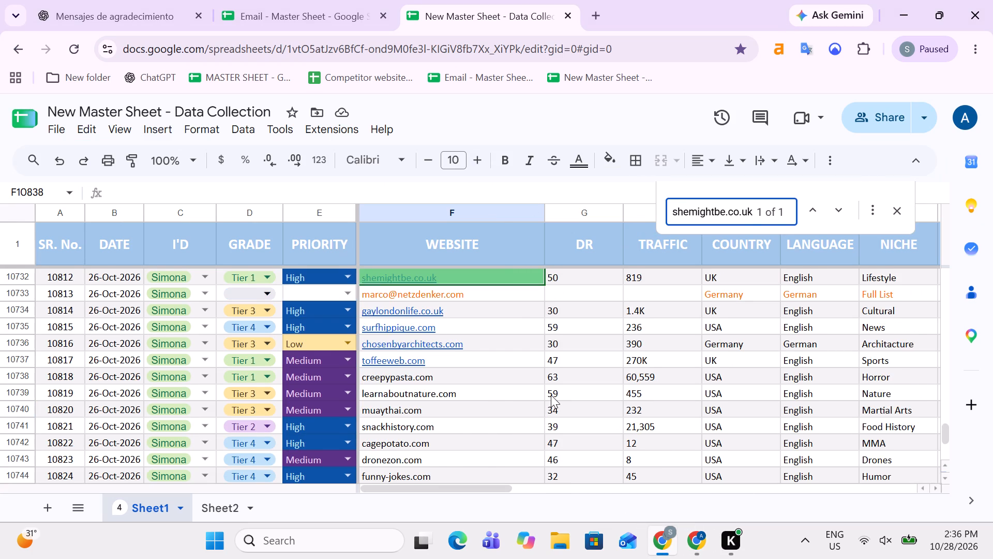
Check the shemightbe.co.uk row's metrics, price, casino price, link policy and website type, and close the search.
scroll(551, 395, up, 1)
click(565, 354)
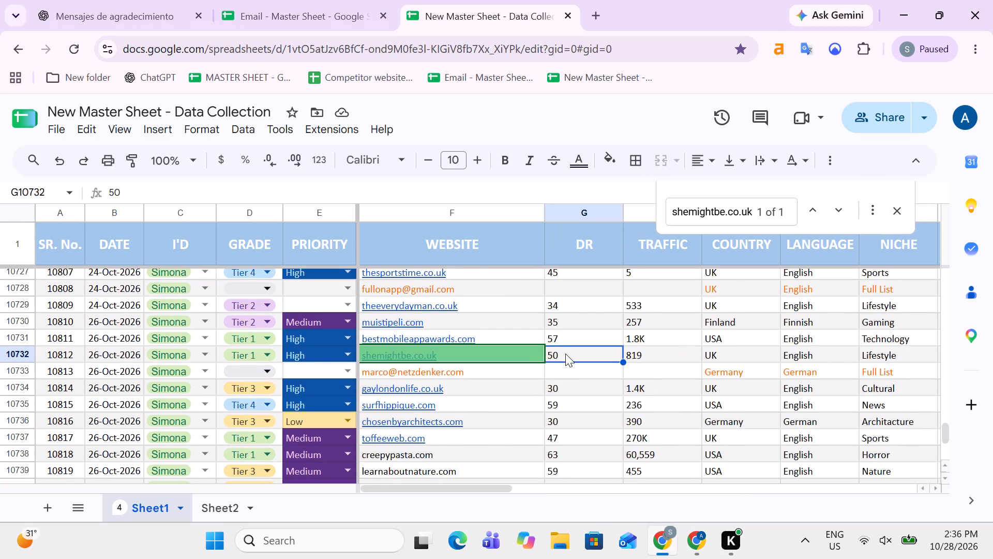
key(Right)
key(Right)
key(Right)
key(Right)
key(Right)
key(Right)
key(Right)
key(Right)
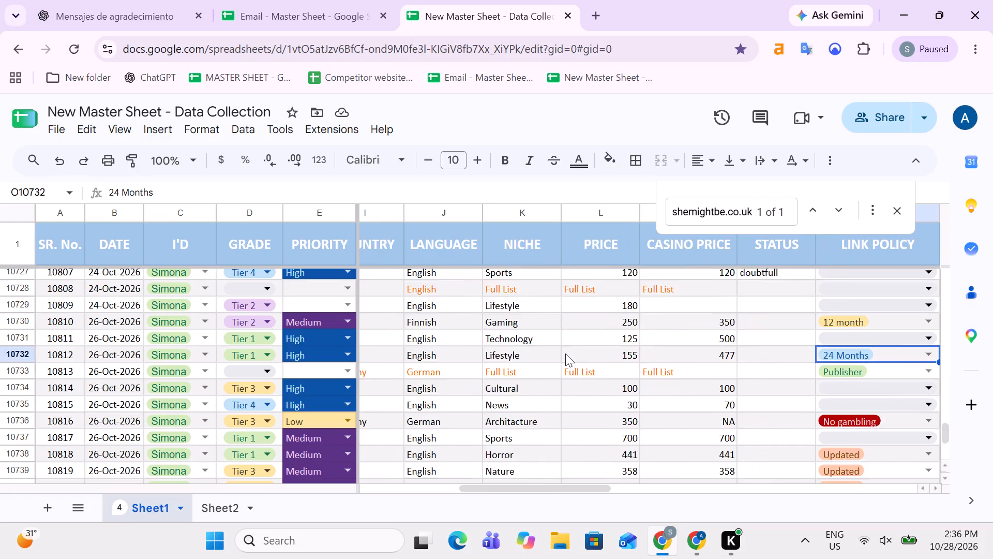
key(Right)
key(Left)
key(Right)
key(Right)
key(Left)
key(Left)
key(Left)
key(Left)
key(Left)
key(Left)
key(Left)
key(Left)
key(Left)
key(Left)
key(Left)
key(Left)
key(Left)
key(Left)
key(Left)
key(Left)
key(Left)
key(Left)
key(Left)
key(Left)
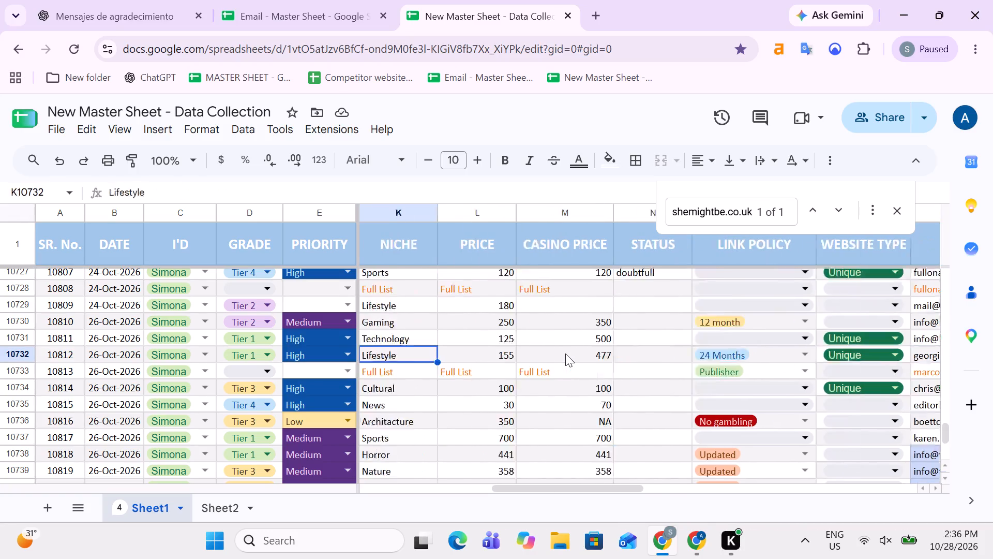
click(896, 215)
Copy the reply template "Hi, appreciate the information. We'll review and be in touch shortly. Great to stay connected." from the ChatGPT conversation.
click(159, 0)
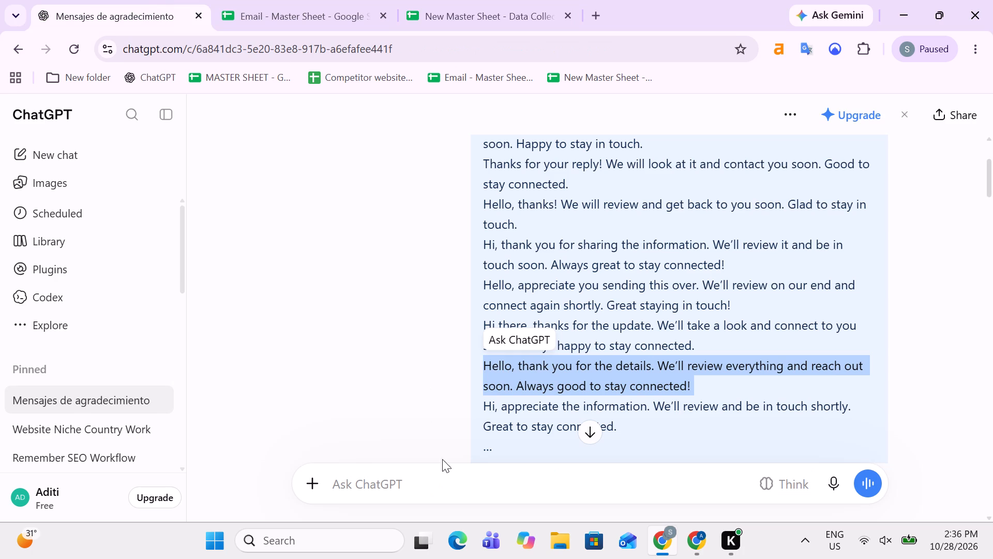
triple_click(518, 407)
key(ctrl+c)
key(ctrl+c)
key(ctrl+c)
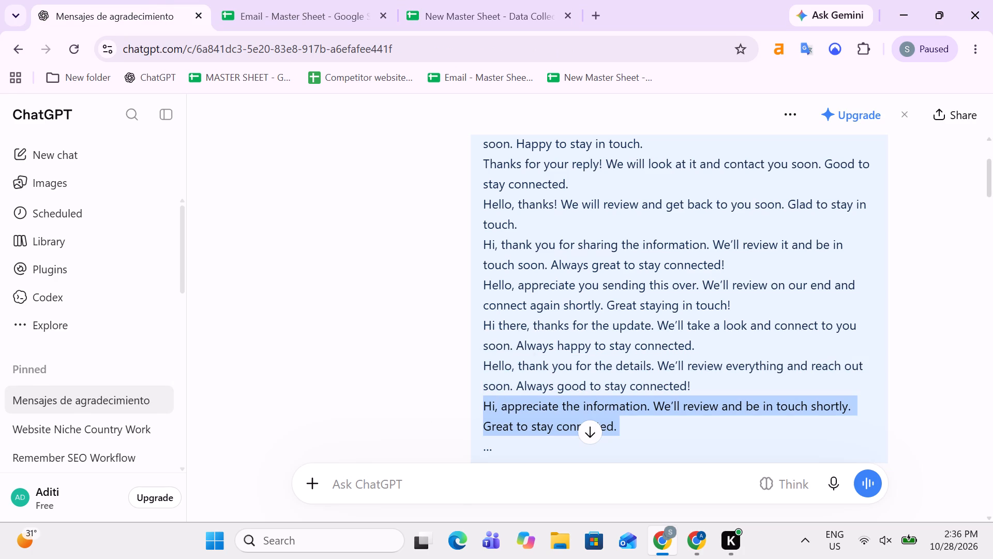
key(alt+Tab)
scroll(407, 231, down, 7)
click(349, 419)
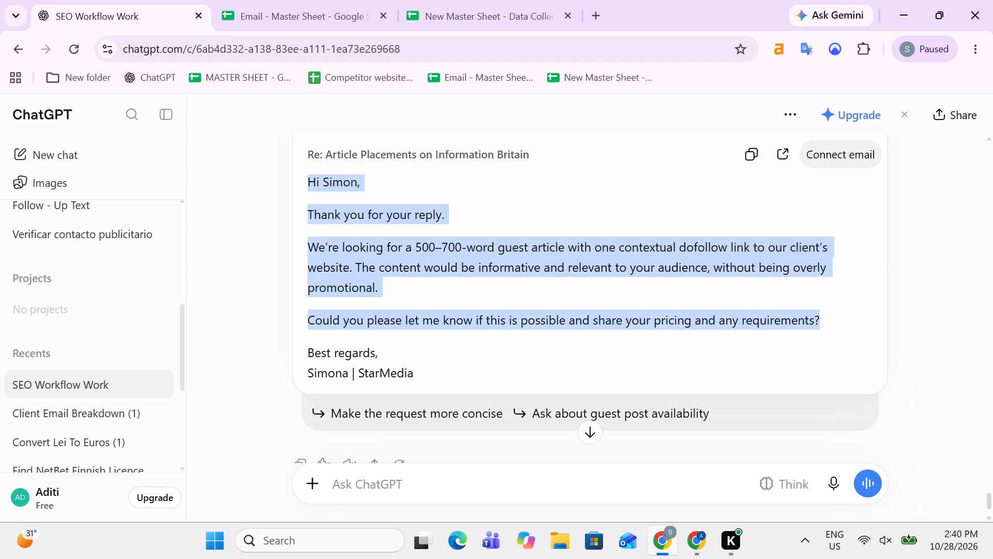
click(488, 0)
key(Right)
key(Right)
key(Right)
key(Right)
key(Right)
key(Right)
key(Right)
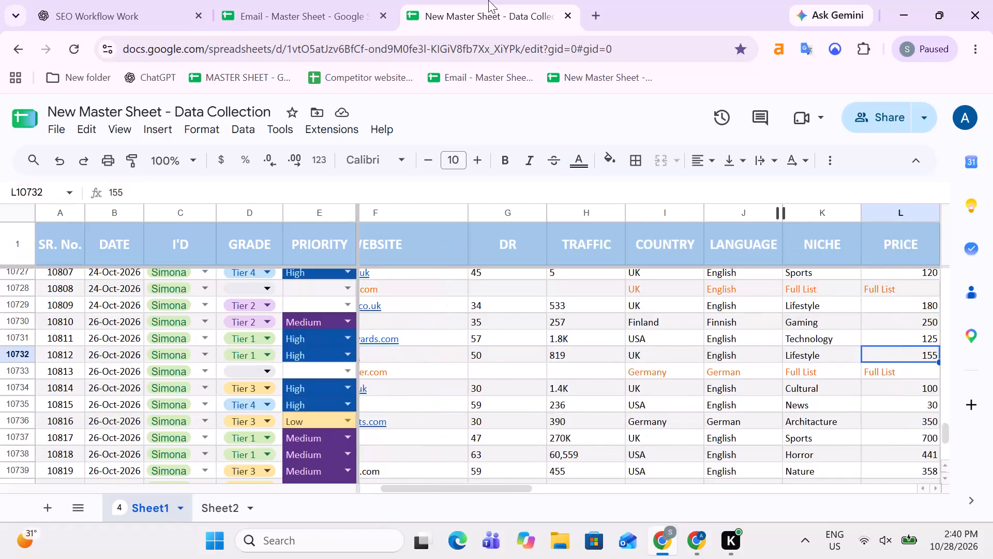
key(Right)
key(Right)
key(Right)
key(Right)
key(Left)
key(Left)
key(Left)
key(Left)
key(Left)
key(Left)
key(Left)
key(Left)
key(Left)
key(Left)
key(Left)
key(Left)
key(Left)
key(Left)
key(Left)
key(Left)
key(Left)
key(Left)
key(Left)
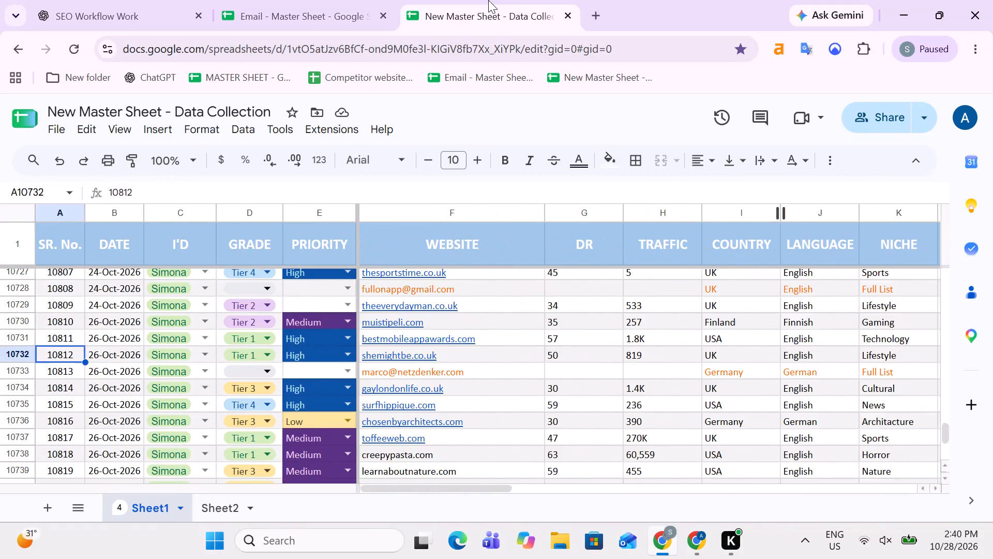
key(Right)
key(Right)
key(Right)
key(Right)
key(Right)
key(ctrl+Down)
key(Down)
key(Down)
key(Down)
key(Down)
key(Down)
key(Down)
key(Down)
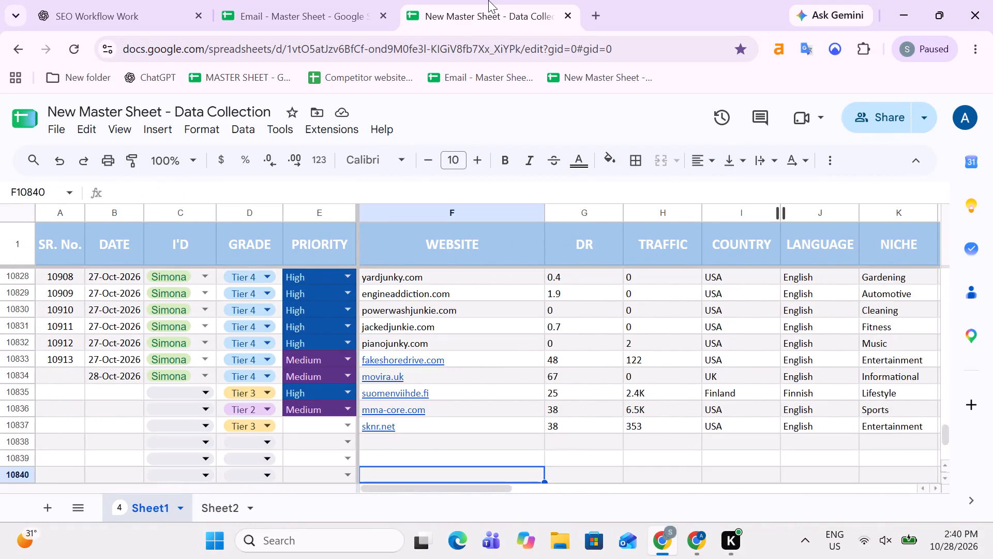
key(Up)
key(Up)
key(Up)
key(Up)
key(Up)
key(Up)
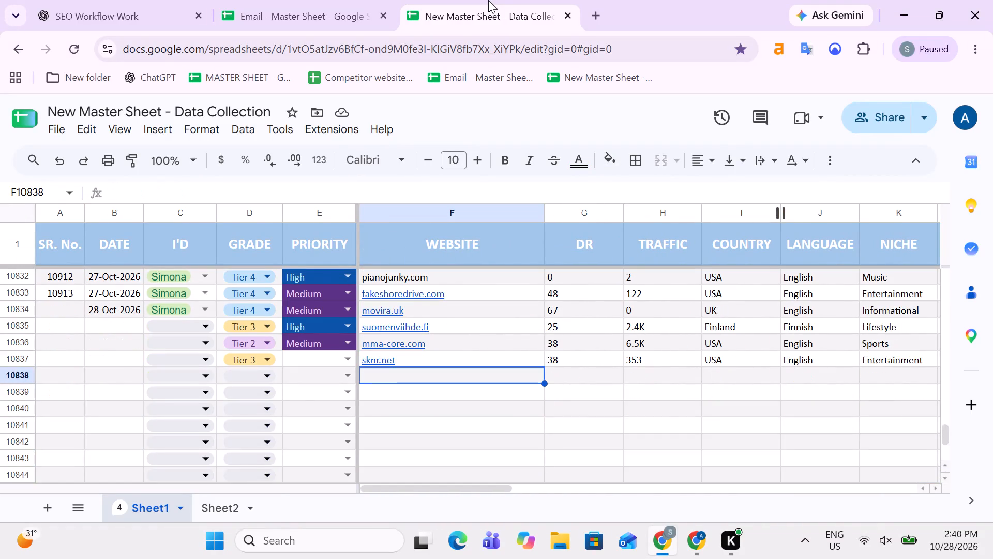
key(alt+Tab)
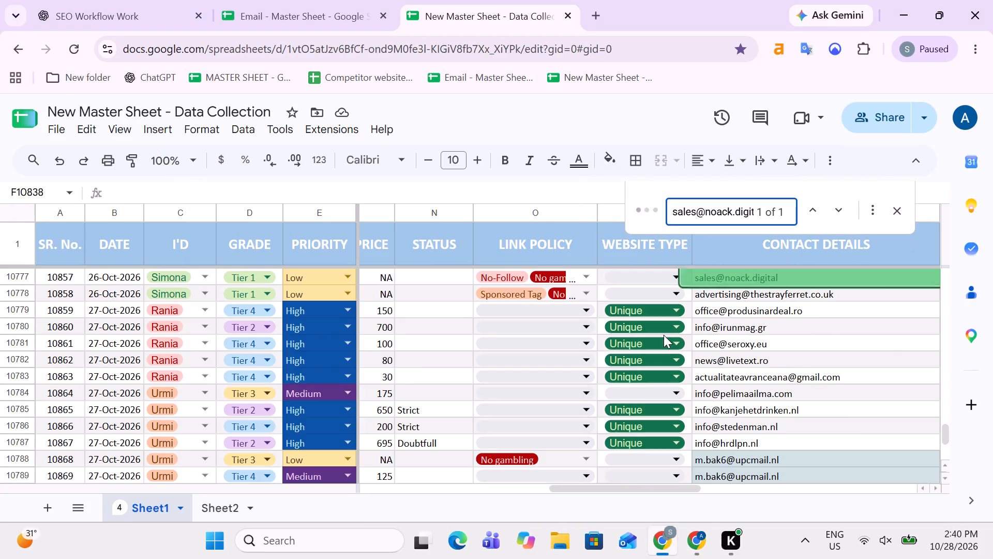
scroll(681, 314, up, 1)
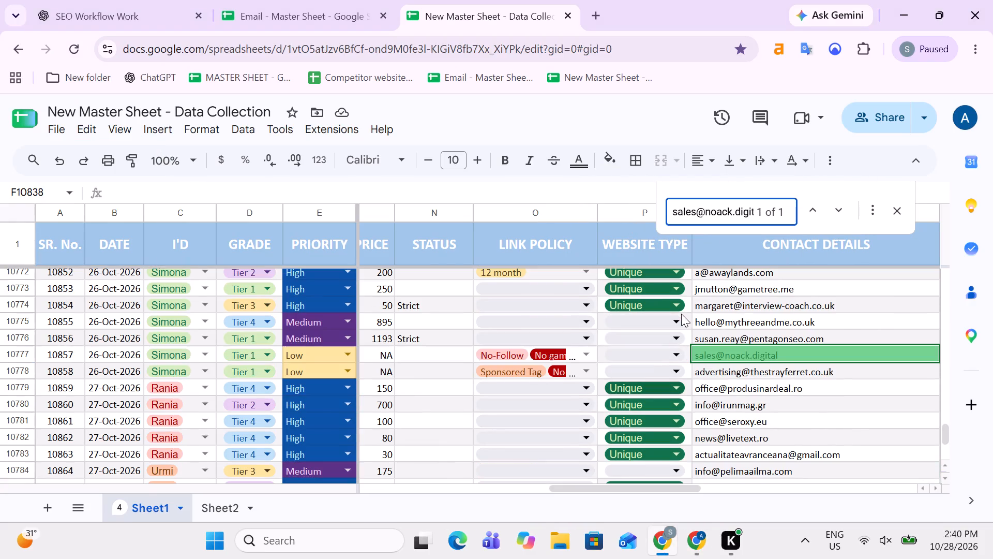
Examine the digital-magazin.de row in the New Master Sheet, checking its priority, prices, link policy and contact details, and close the search.
click(836, 372)
key(Up)
key(Right)
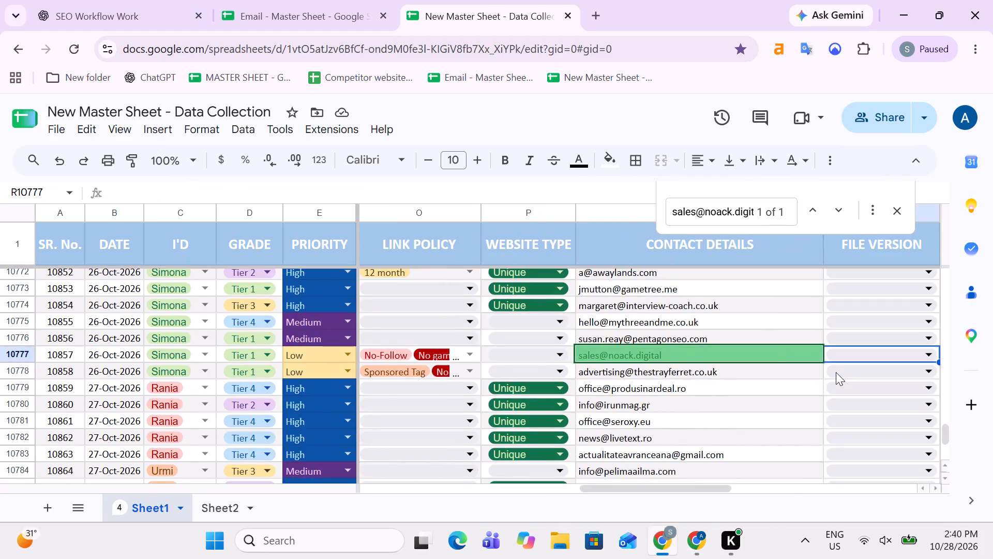
key(Right)
key(Left)
key(Left)
key(Left)
key(Left)
key(Left)
key(Left)
key(Left)
key(Left)
key(Left)
key(Left)
key(Left)
key(Left)
key(Left)
key(Left)
key(Left)
key(Left)
key(Left)
key(Left)
key(Left)
key(Left)
key(Right)
key(Right)
key(Right)
key(Right)
key(Right)
key(Right)
key(Right)
key(Right)
key(Right)
key(Right)
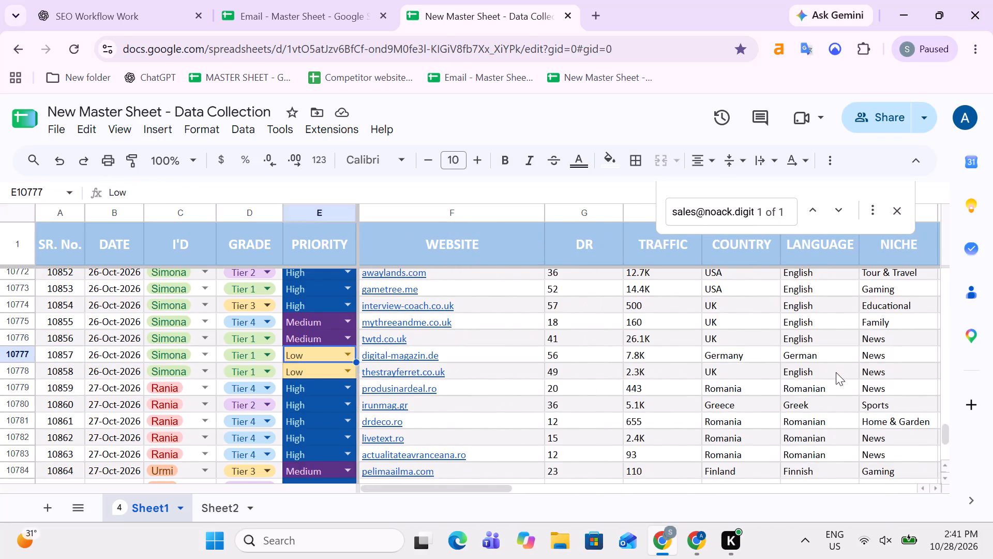
key(Right)
key(Right)
key(Right)
key(Right)
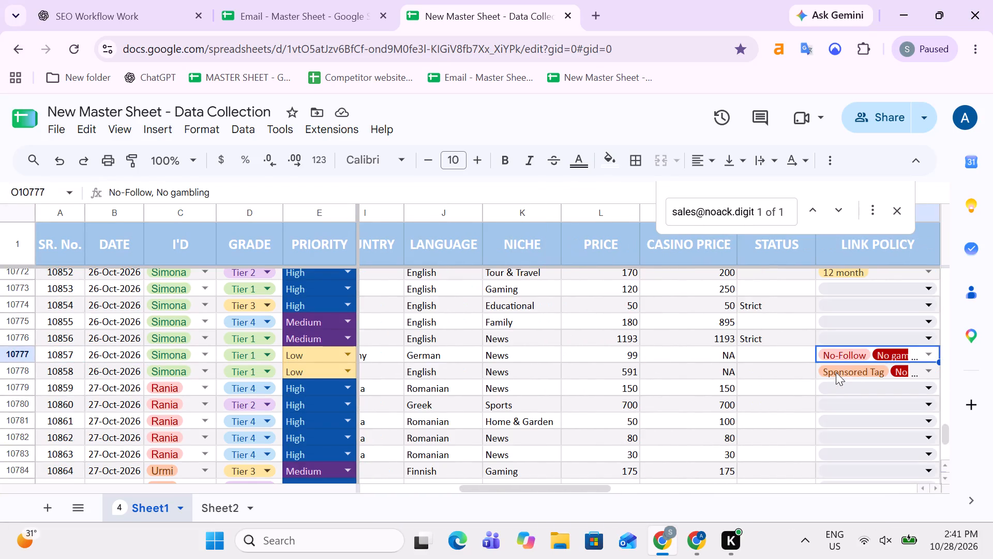
key(Left)
click(899, 208)
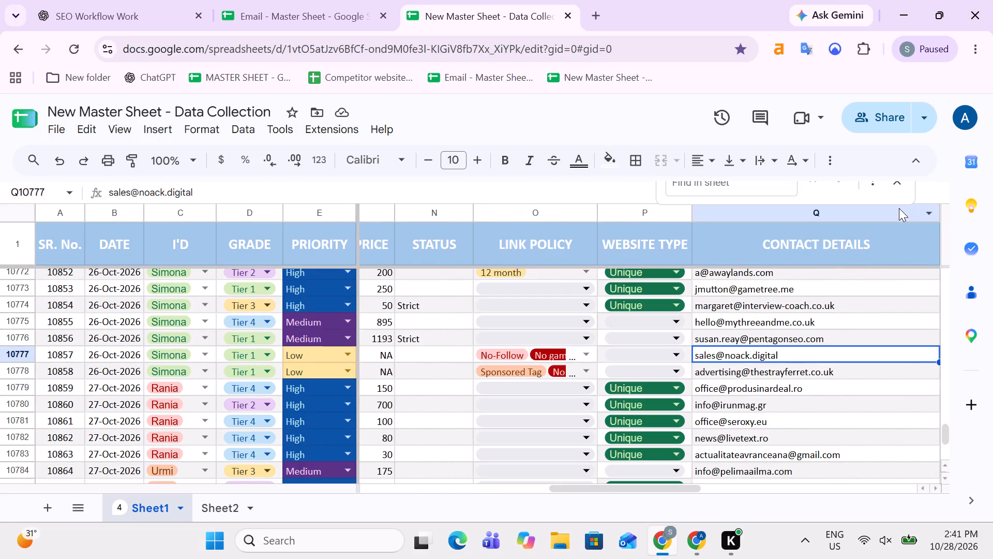
key(Left)
key(Left)
key(Left)
key(Left)
key(Left)
key(Left)
key(Left)
key(Left)
key(Left)
key(Left)
key(Left)
key(Left)
key(Left)
key(Left)
key(Left)
key(Right)
key(Right)
key(Right)
key(Right)
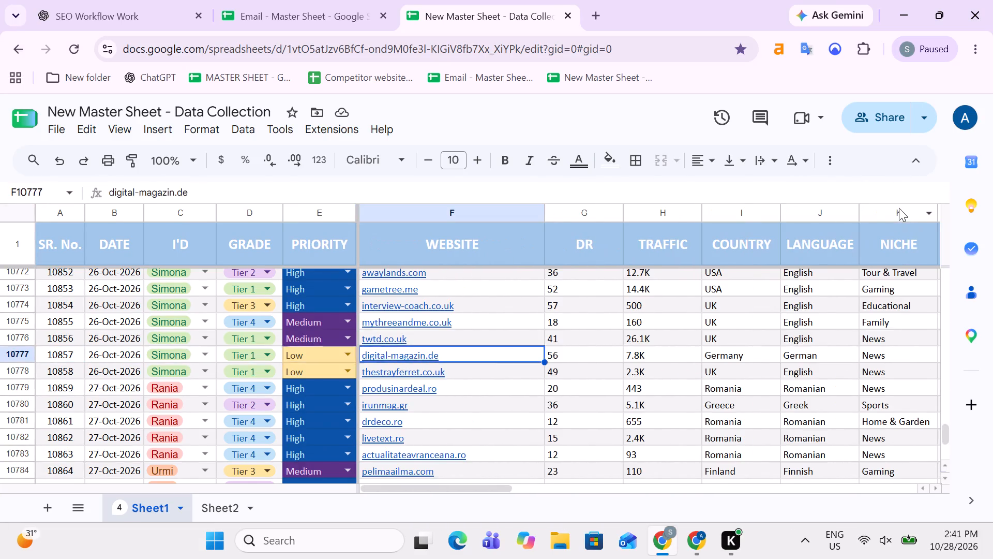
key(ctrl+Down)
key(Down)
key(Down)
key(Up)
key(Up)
key(alt+Tab)
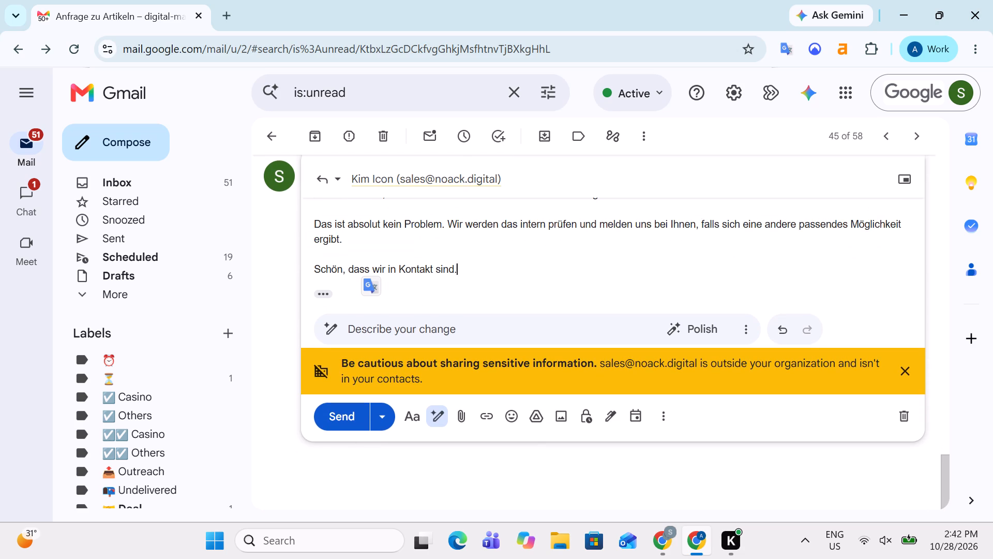
In the German Gmail reply to noack.digital, join the closing sentence "Schön, dass wir in Kontakt sind." onto the paragraph ending "ergibt.".
key(Up)
key(Right)
key(Up)
key(Down)
key(Up)
key(Right)
key(Up)
key(Right)
key(Up)
key(Right)
key(Up)
key(Up)
key(Up)
key(Down)
key(Down)
key(Down)
key(Left)
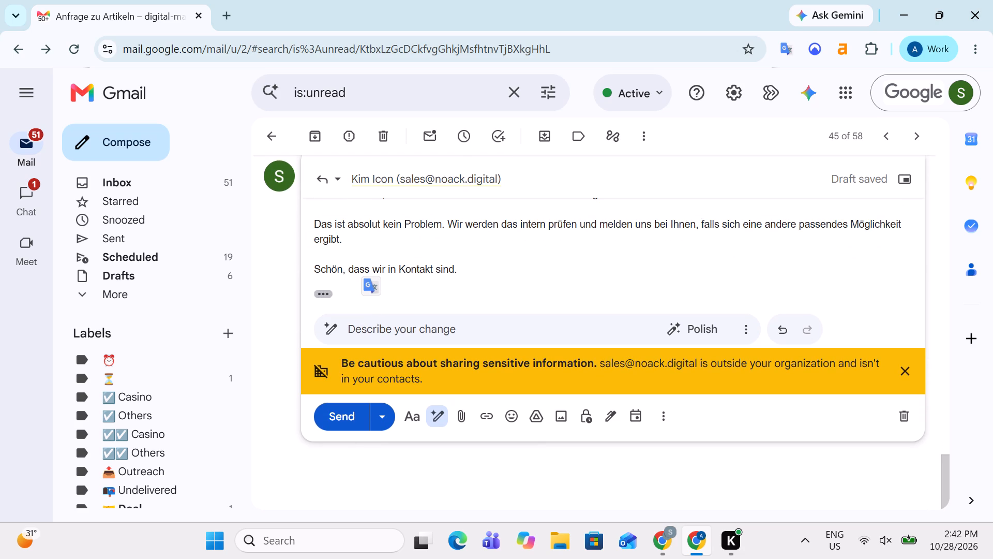
key(Up)
key(Right)
key(BackSpace)
key(BackSpace)
key(space)
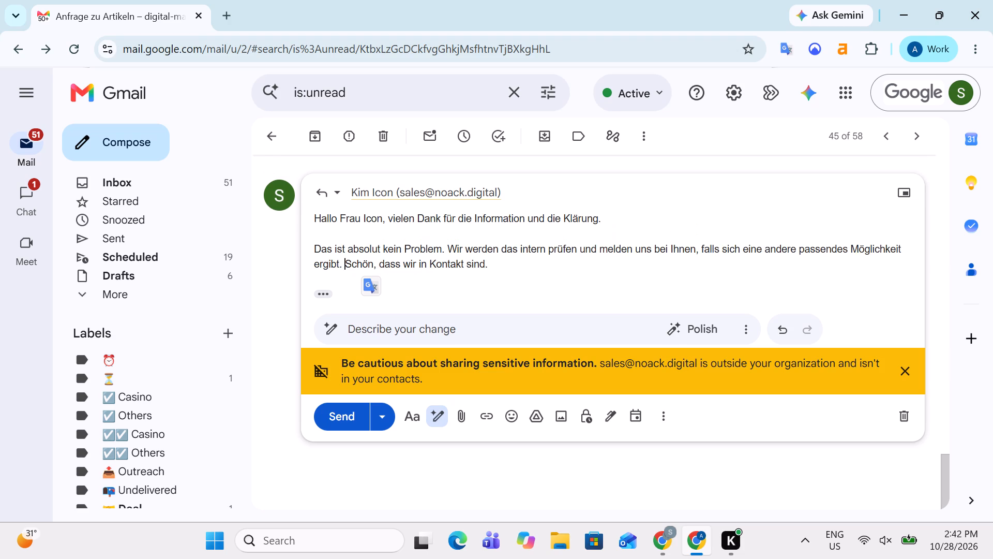
Remove the paragraph break before "Das ist absolut kein Problem" so it follows the opening thank-you sentence.
click(315, 239)
key(Down)
key(BackSpace)
key(BackSpace)
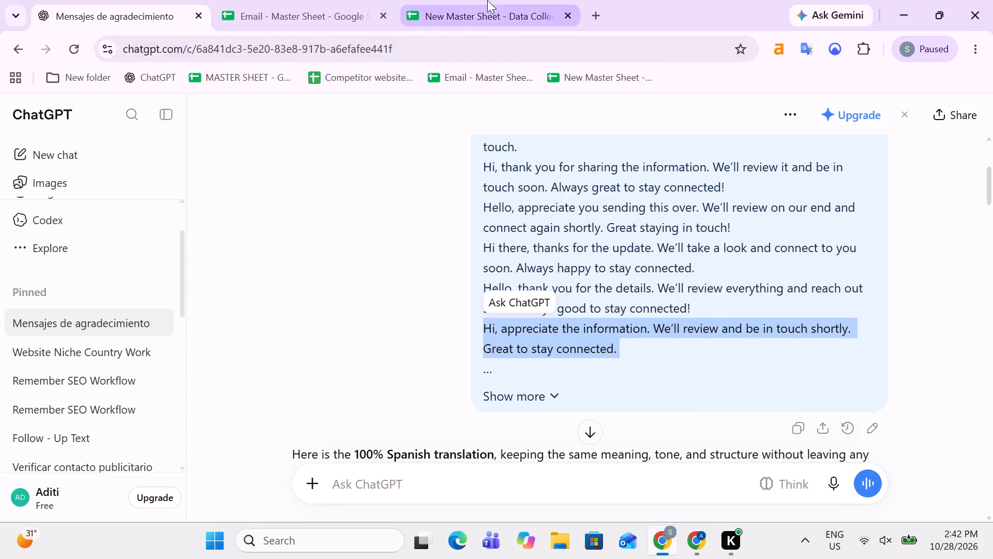
click(487, 0)
key(Right)
key(Right)
key(Right)
key(Right)
key(Right)
key(Right)
key(Right)
key(Right)
key(Right)
key(Right)
key(Right)
key(Right)
key(Right)
key(Right)
key(Left)
key(Left)
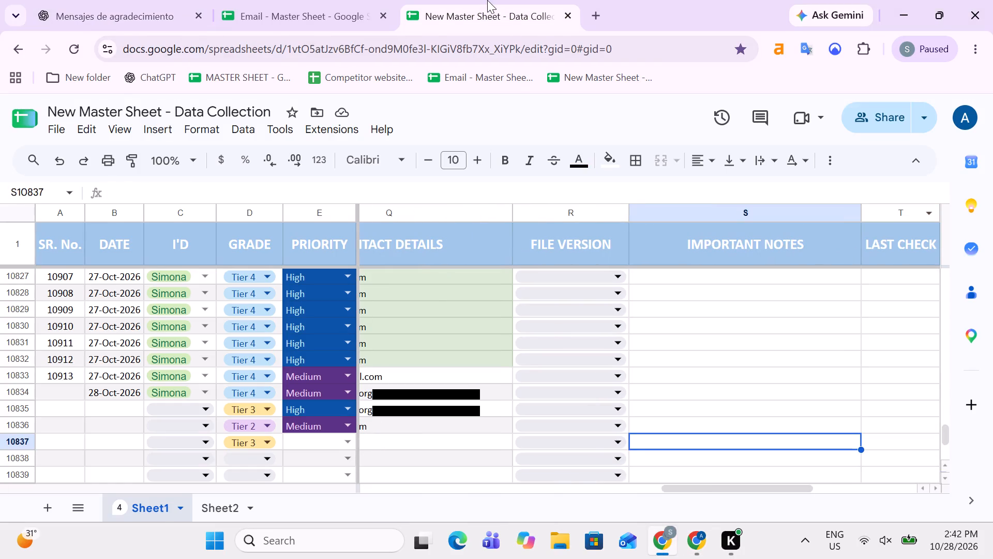
key(Left)
key(Left)
key(Left)
key(Right)
key(Right)
key(Right)
key(Left)
key(Left)
key(Left)
key(Left)
key(Left)
key(Left)
key(Left)
key(Left)
key(Left)
key(Left)
key(Left)
key(Left)
key(Left)
key(Left)
key(Left)
key(Left)
key(Left)
key(Left)
key(Left)
key(Left)
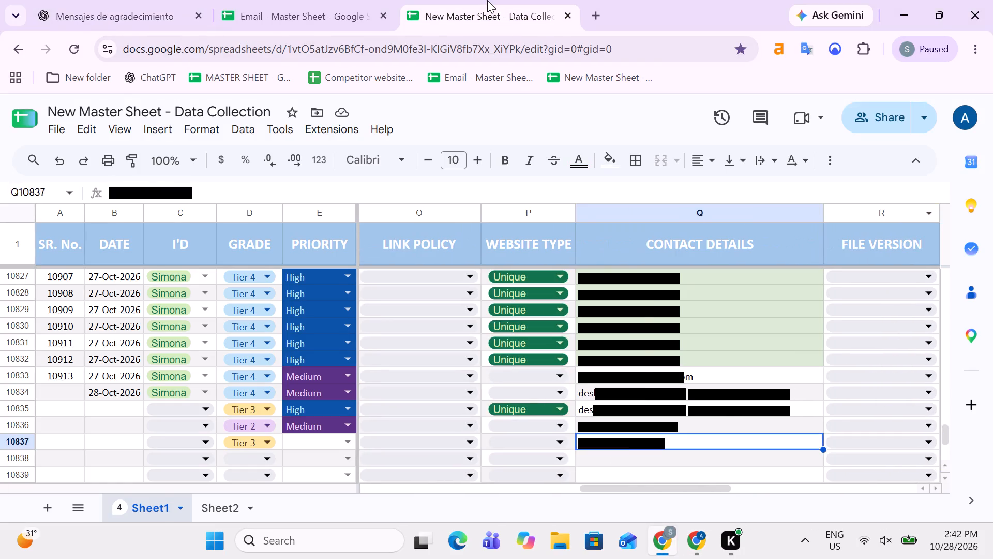
key(Right)
key(Right)
key(Right)
key(Right)
key(Right)
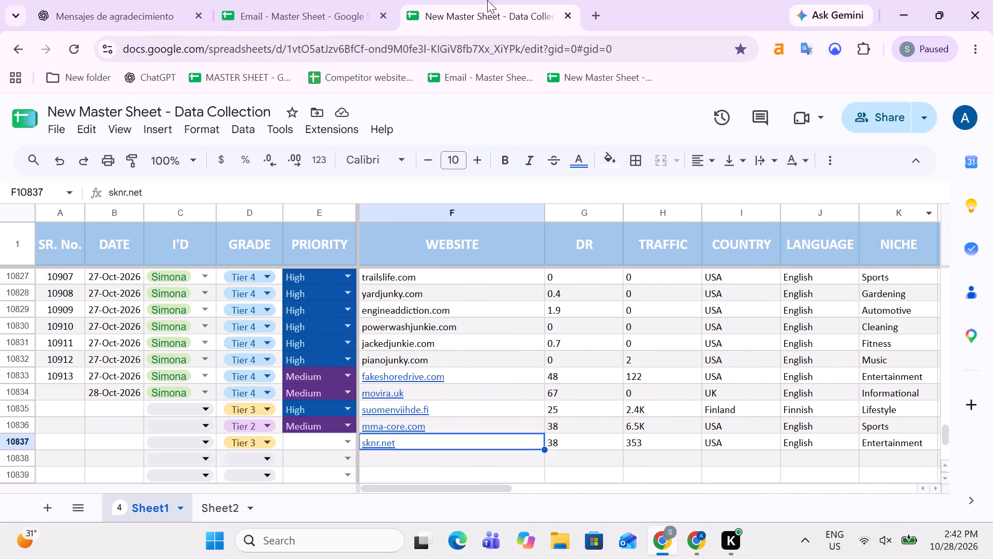
key(Right)
key(Left)
key(alt+Tab)
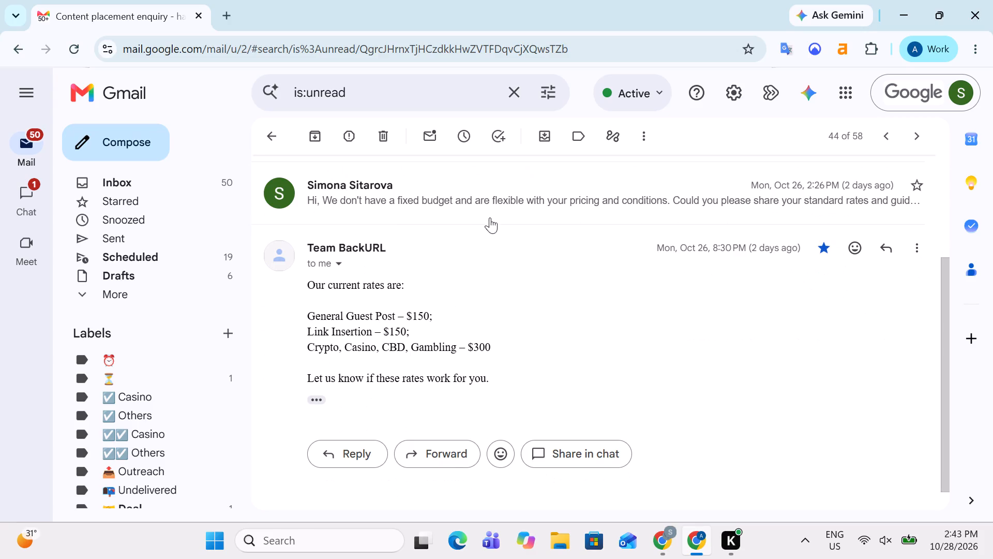
click(490, 217)
scroll(496, 241, down, 3)
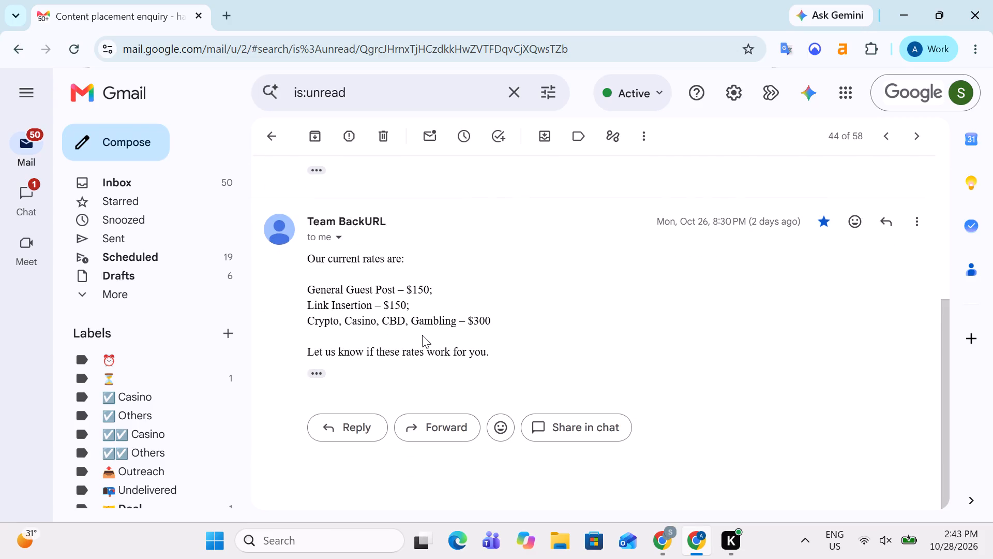
scroll(533, 390, up, 6)
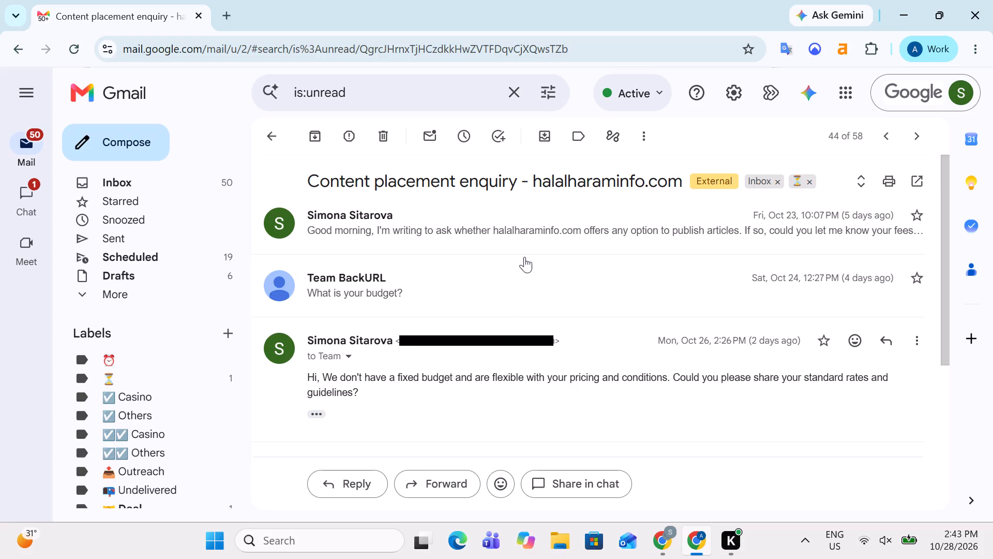
Expand the original enquiry in the thread and open the linked halalharaminfo.com website.
click(532, 230)
ctrl+click(562, 251)
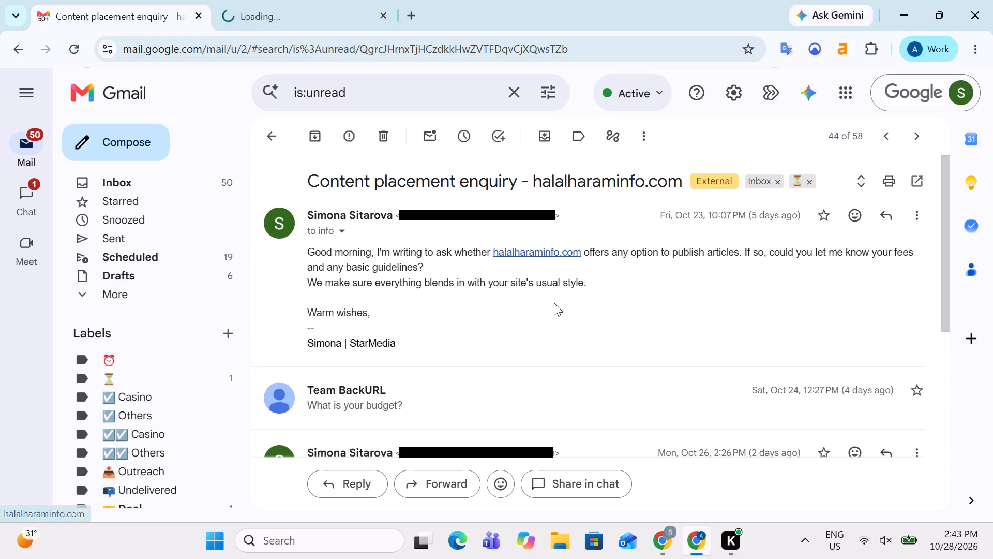
click(336, 0)
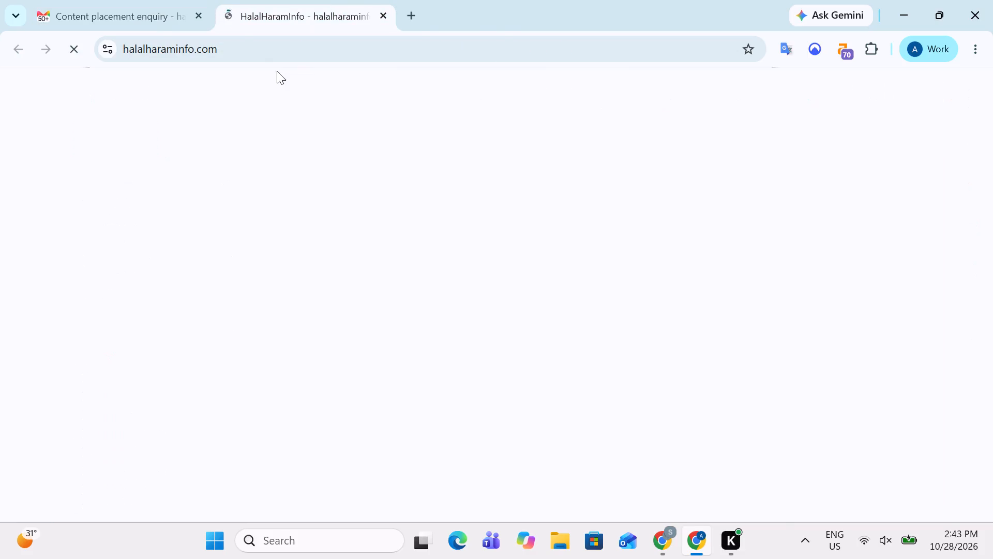
Copy the halalharaminfo.com domain, look over its homepage, and start its WEBSITE entry in the New Master Sheet below sknr.net.
click(282, 48)
drag(282, 48, 227, 51)
key(ctrl+c)
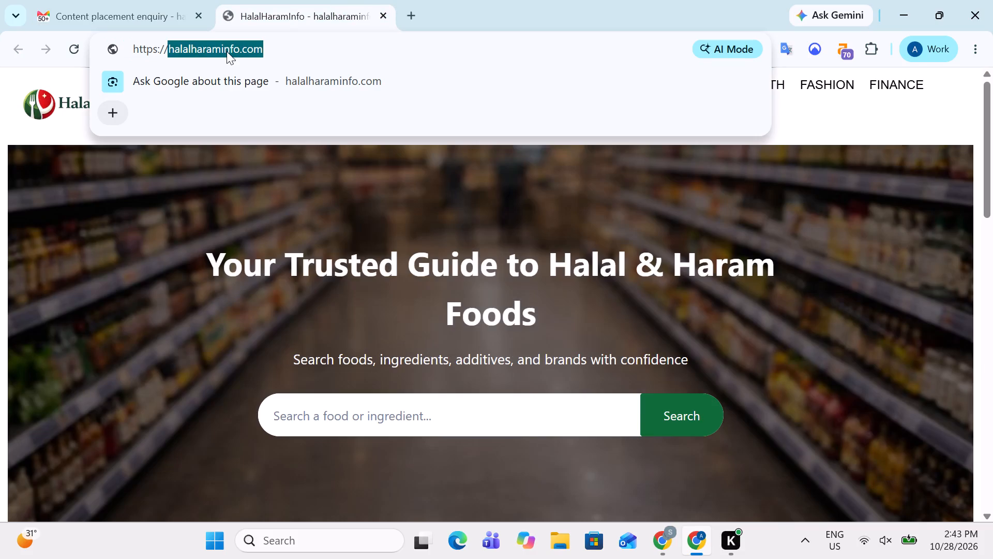
key(ctrl+c)
key(ctrl+c)
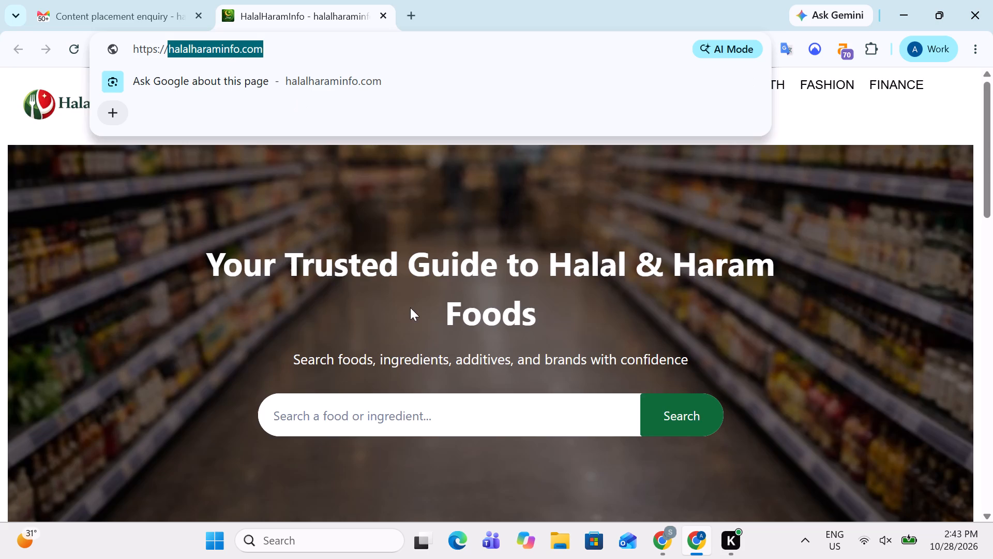
scroll(410, 307, down, 13)
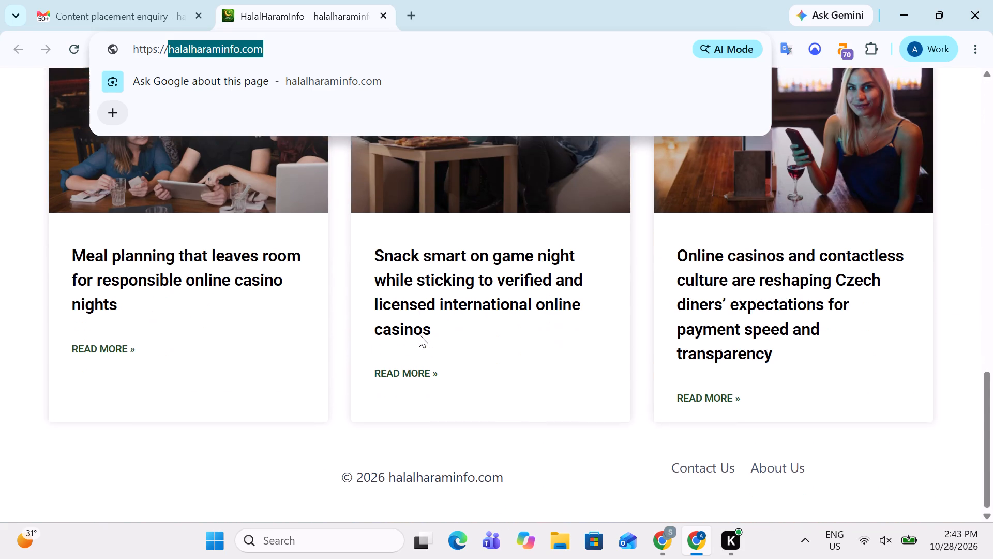
key(alt+Tab)
key(Down)
key(Return)
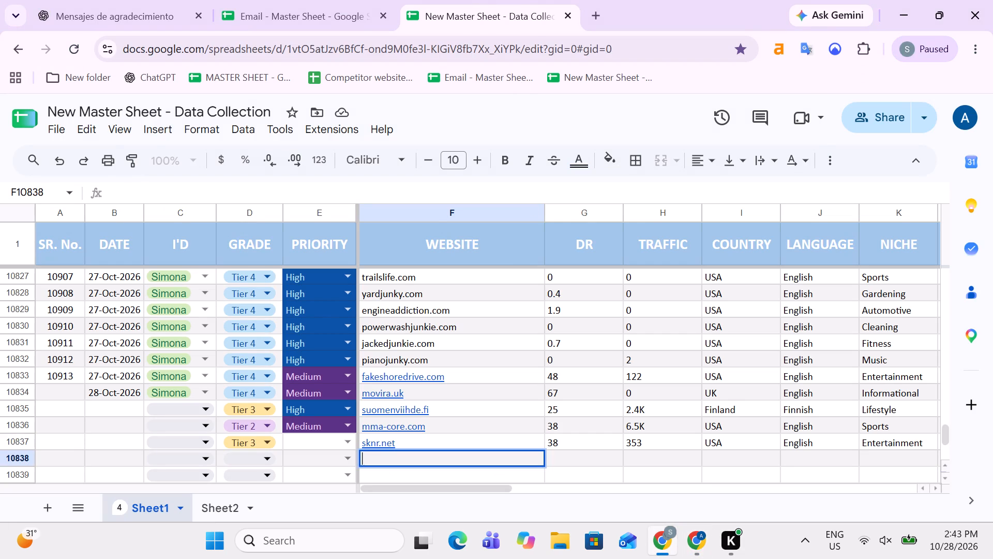
Enter halalharaminfo.com in the WEBSITE column of row 10838 in the New Master Sheet.
key(ctrl+v)
key(Tab)
Examine the halalharaminfo.com homepage for its topics and published articles.
key(alt+Tab)
scroll(878, 311, down, 7)
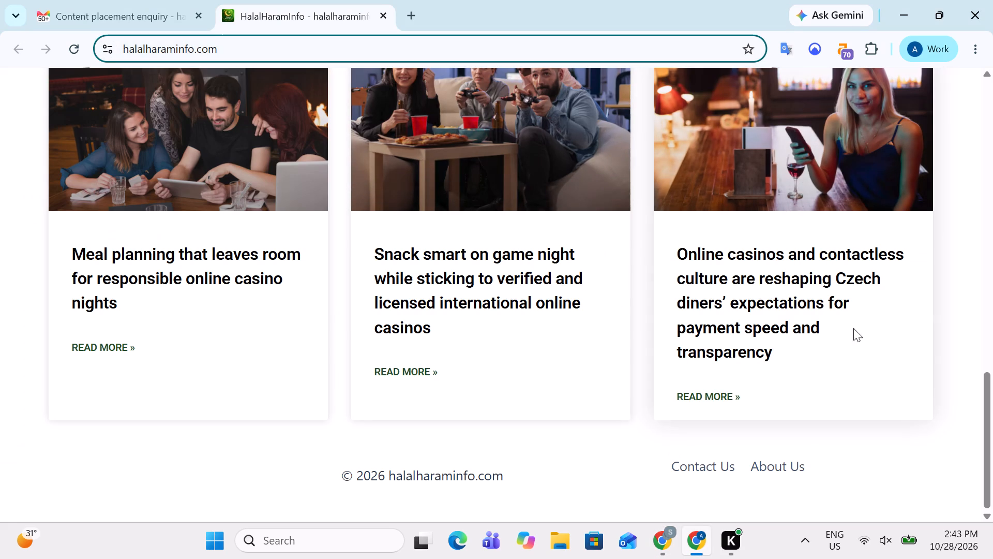
scroll(679, 284, down, 6)
scroll(593, 276, down, 7)
scroll(591, 366, up, 18)
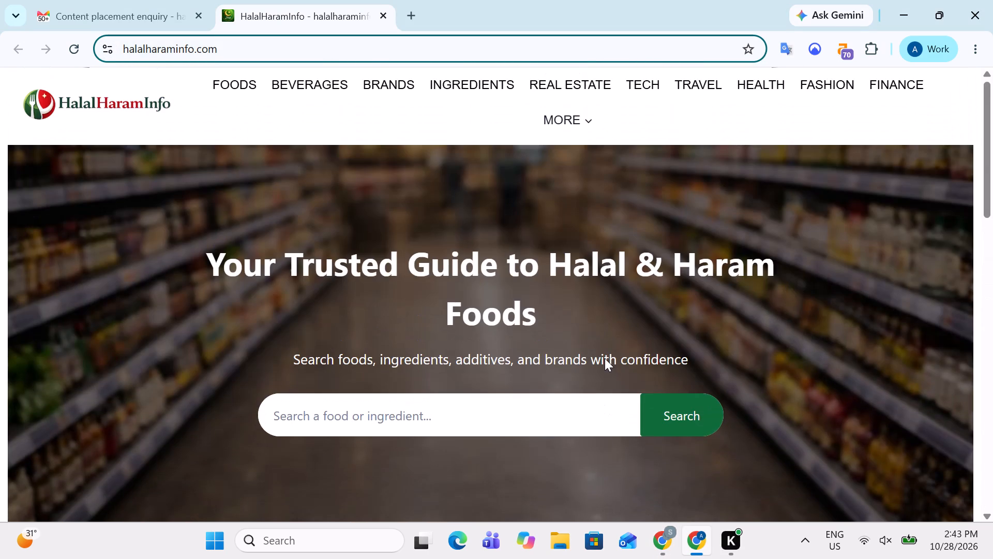
scroll(605, 358, up, 6)
scroll(605, 358, down, 8)
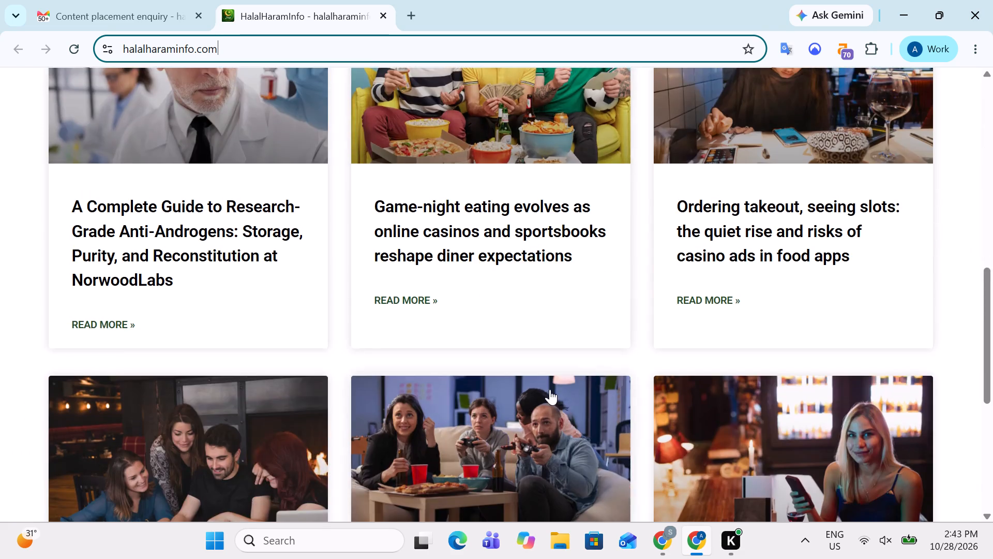
scroll(549, 389, up, 16)
scroll(545, 381, down, 20)
scroll(545, 381, down, 6)
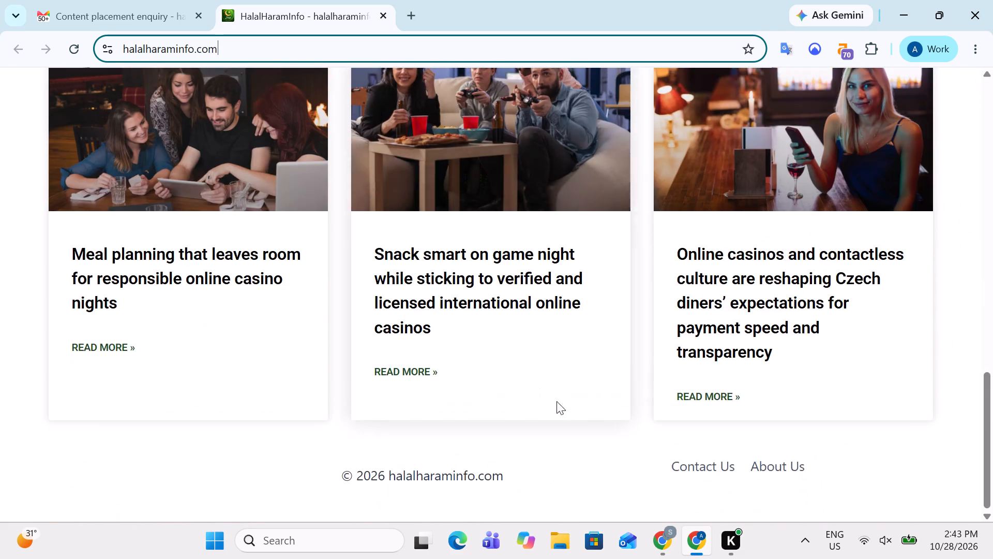
scroll(582, 411, up, 20)
scroll(582, 411, up, 6)
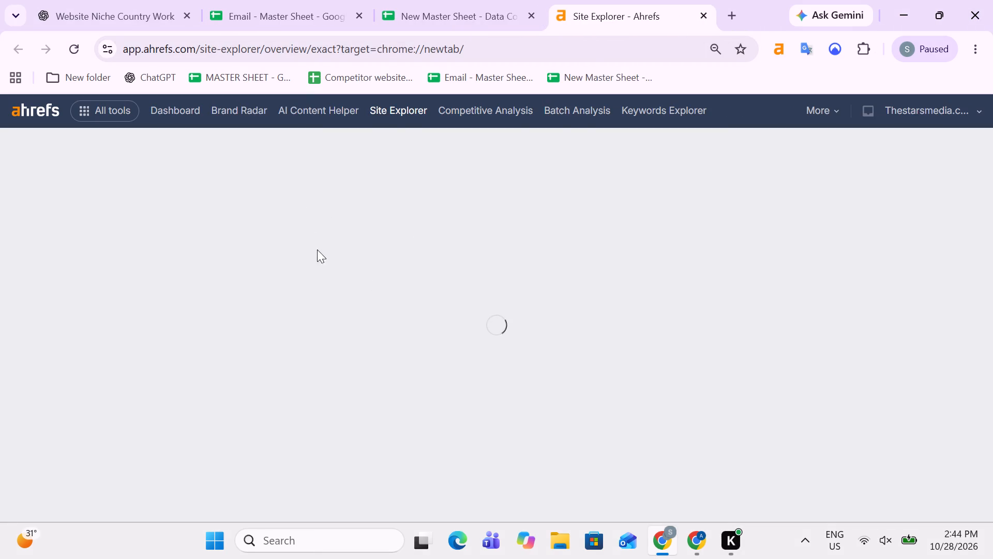
triple_click(424, 139)
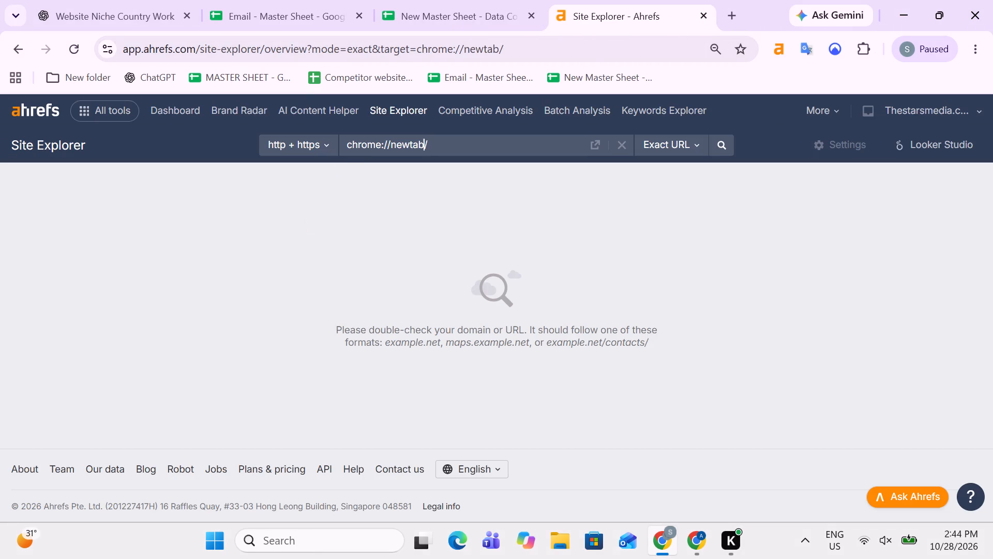
key(ctrl+v)
key(Return)
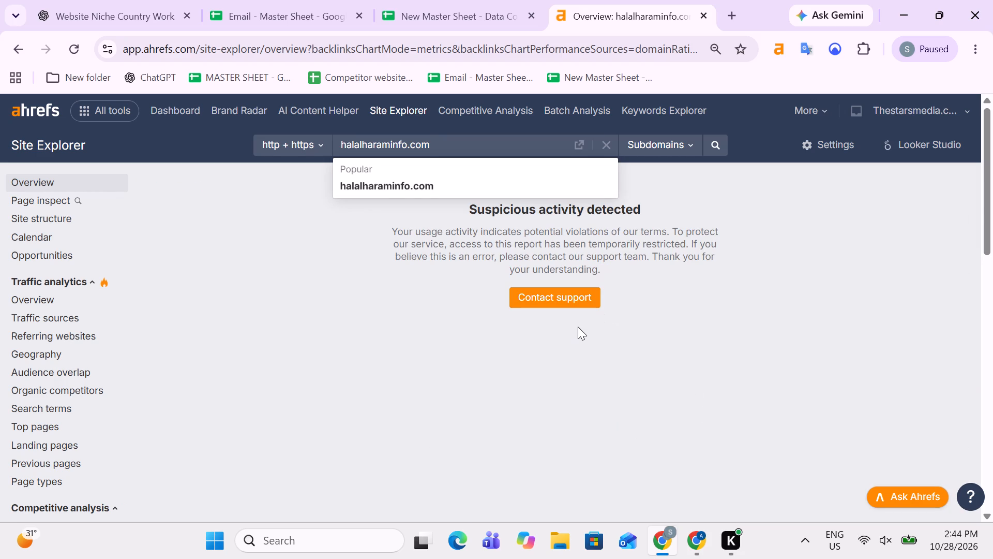
Retry the Site Explorer lookup for halalharaminfo.com.
click(727, 348)
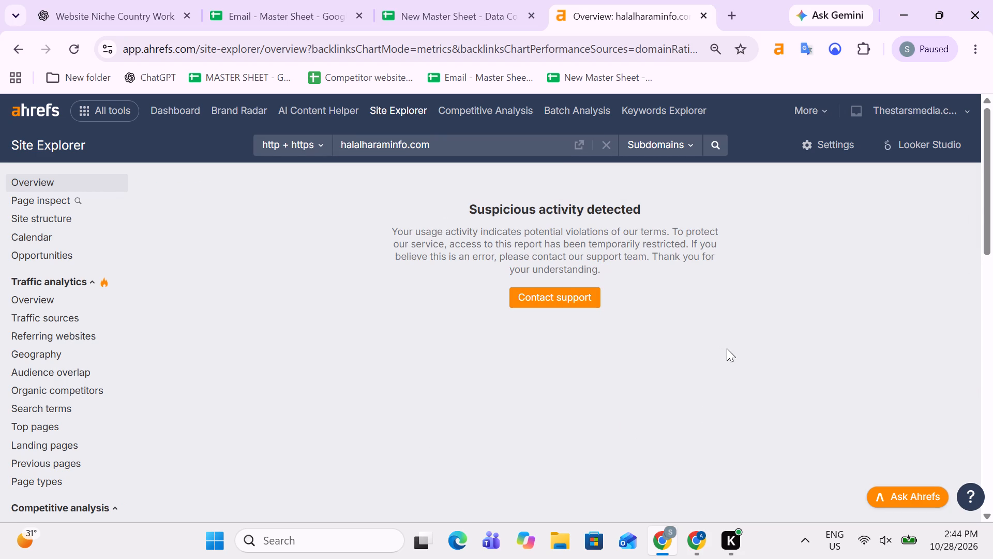
triple_click(509, 142)
key(ctrl+v)
key(Return)
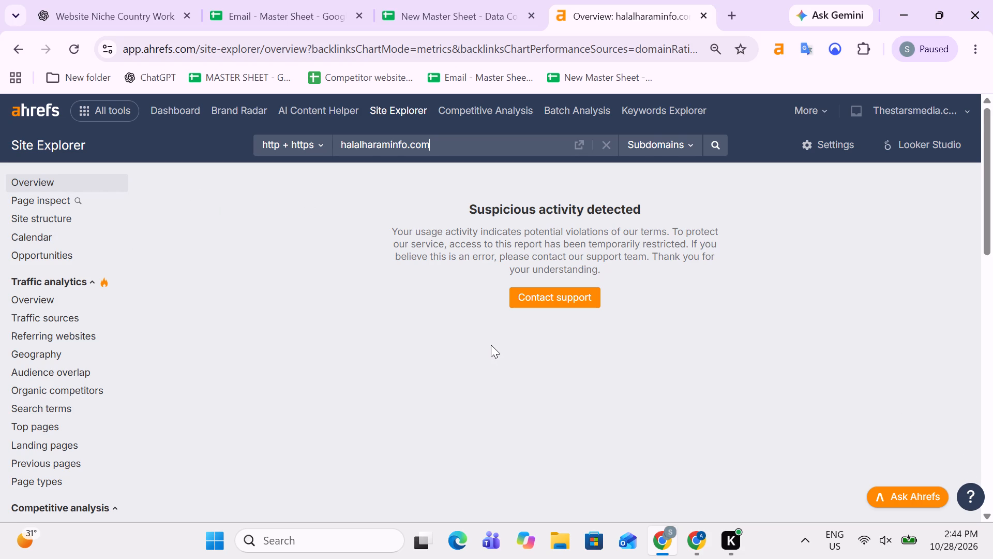
key(BackSpace)
key(BackSpace)
key(BackSpace)
key(BackSpace)
key(Return)
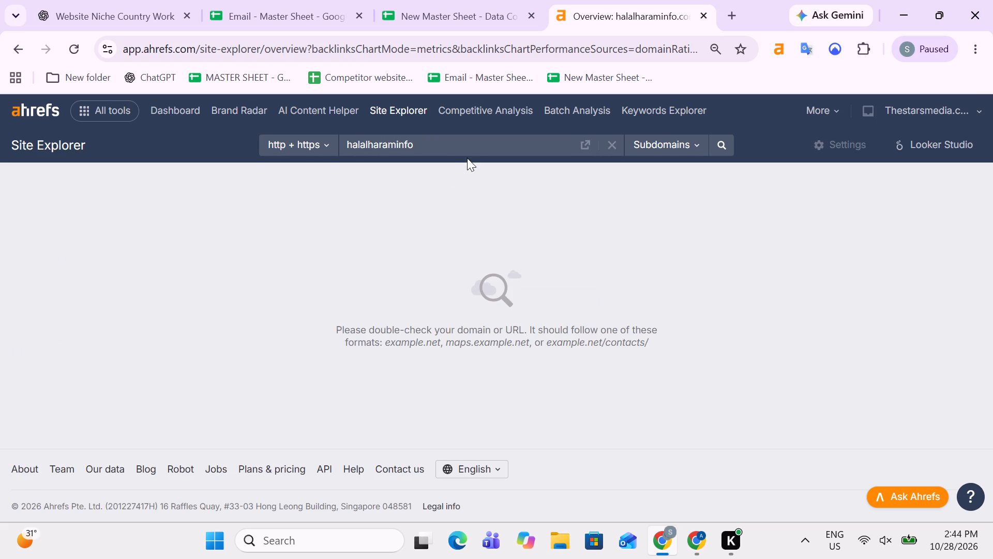
triple_click(457, 146)
key(ctrl+v)
key(Return)
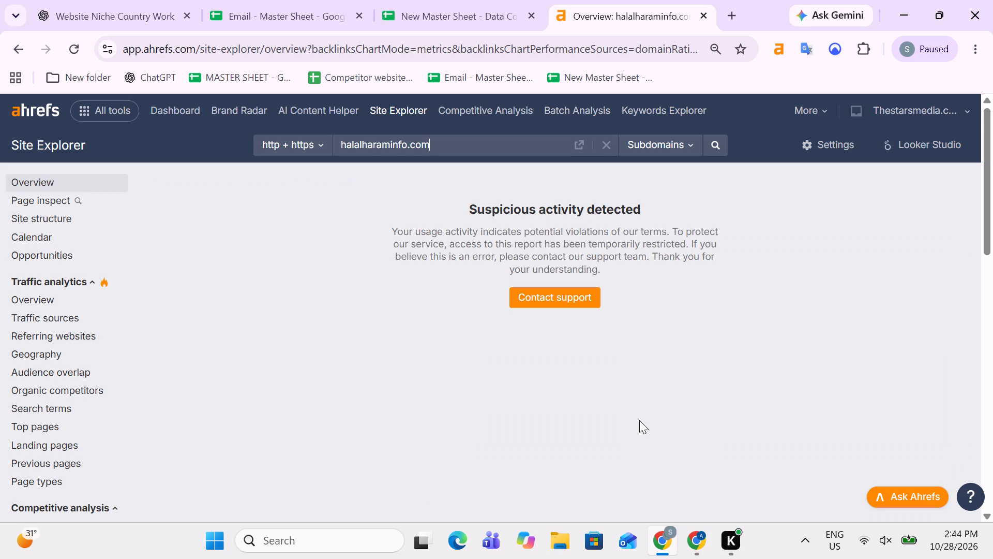
Look up starmedia.com in Site Explorer as a comparison, and close Ahrefs.
key(BackSpace)
key(BackSpace)
key(BackSpace)
key(BackSpace)
key(BackSpace)
key(BackSpace)
key(BackSpace)
key(BackSpace)
key(BackSpace)
key(BackSpace)
key(BackSpace)
key(BackSpace)
key(BackSpace)
key(BackSpace)
key(BackSpace)
key(BackSpace)
key(BackSpace)
key(BackSpace)
key(BackSpace)
key(BackSpace)
key(BackSpace)
key(BackSpace)
key(BackSpace)
key(BackSpace)
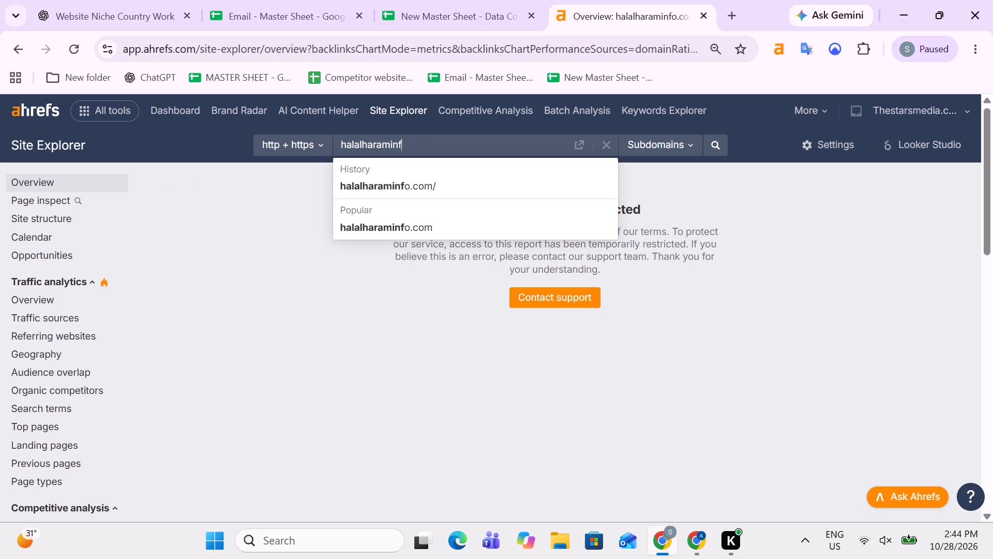
text(starmedia)
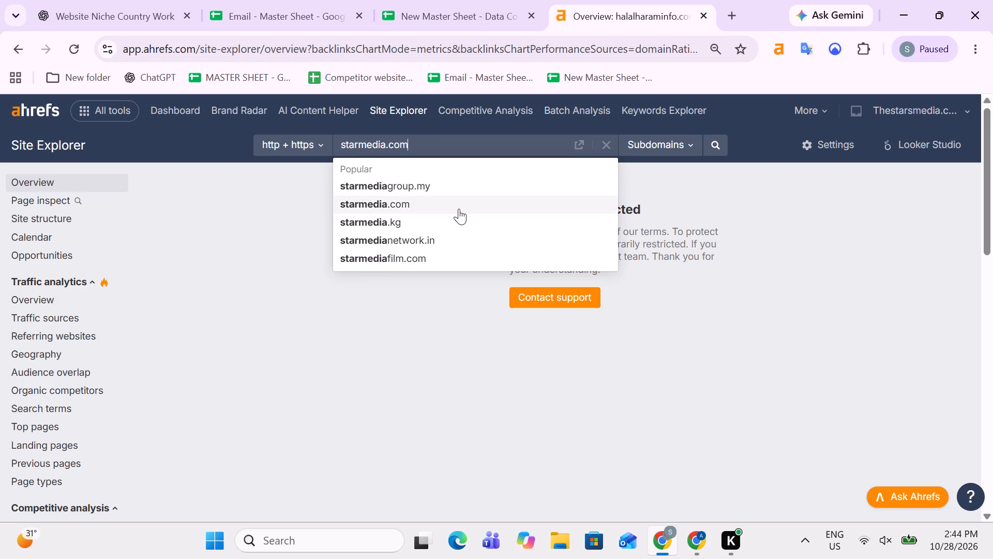
click(407, 207)
key(Return)
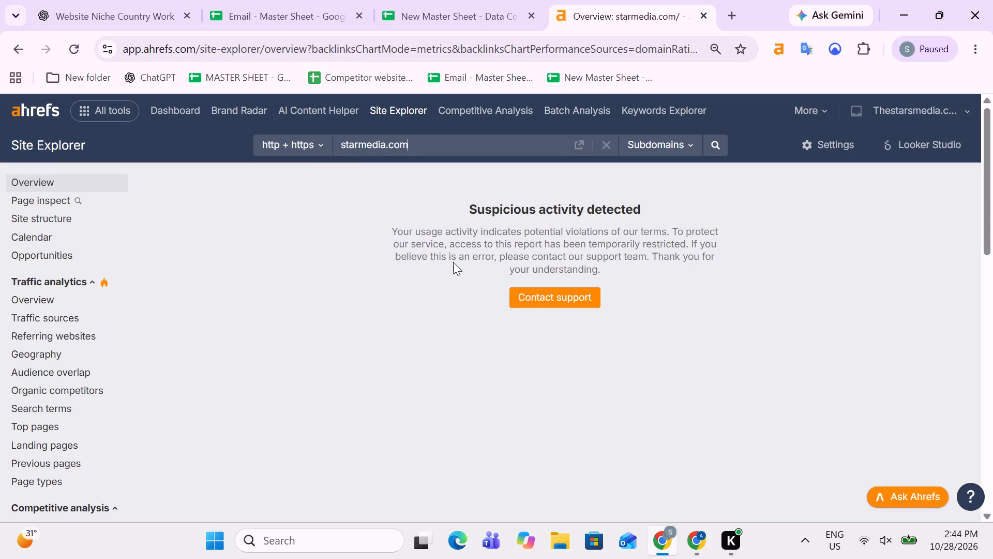
click(707, 12)
Enter USA as the country and English as the language in the halalharaminfo.com row of the New Master Sheet.
key(Right)
key(Right)
key(Right)
key(Right)
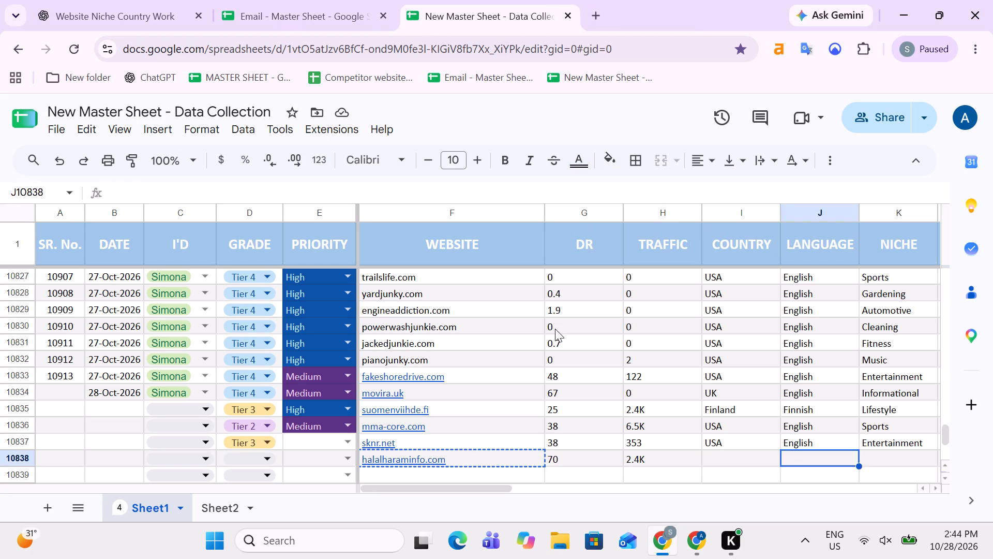
key(Left)
text(US)
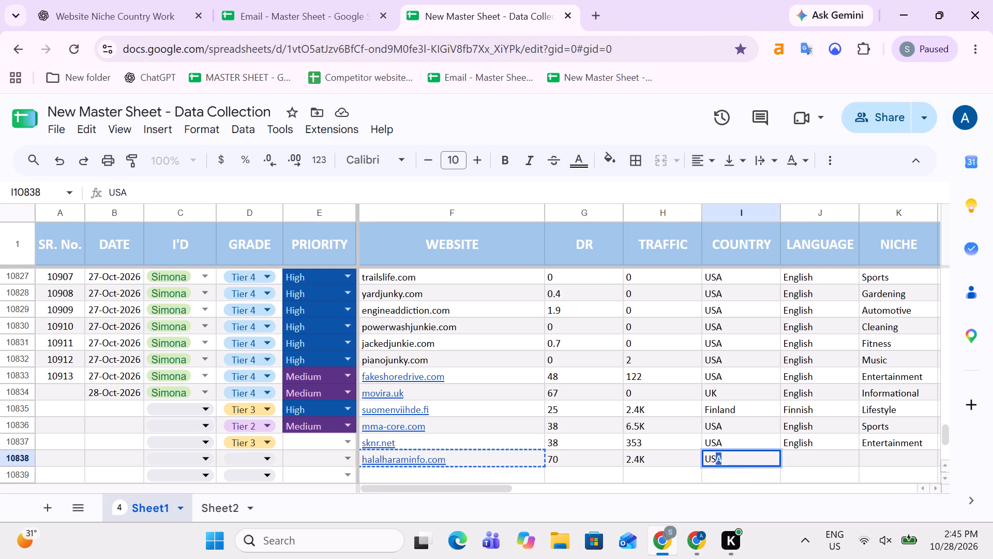
key(Right)
key(shift+e)
key(Right)
key(Left)
key(Left)
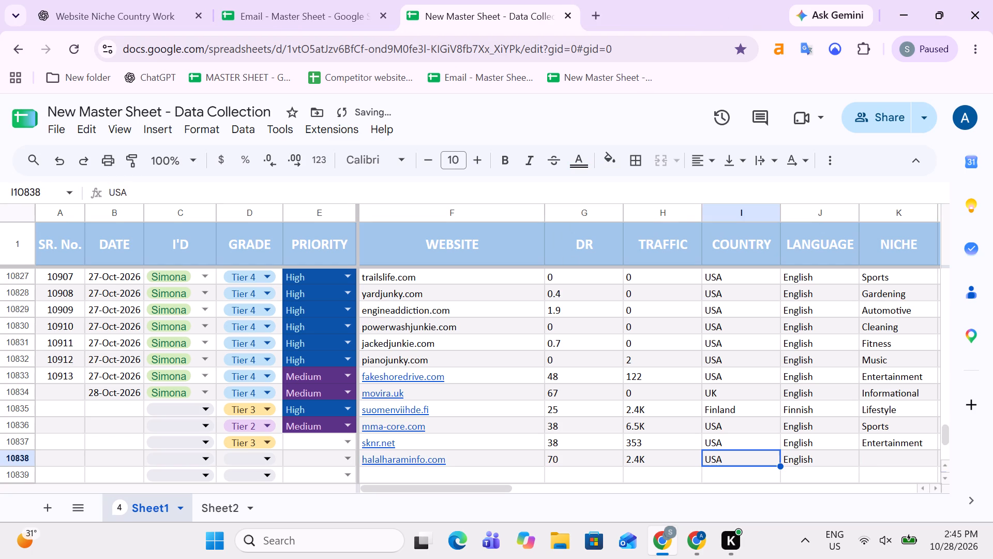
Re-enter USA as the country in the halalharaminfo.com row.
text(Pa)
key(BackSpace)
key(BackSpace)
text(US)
Enter Informational as the niche in the halalharaminfo.com row.
key(Right)
key(Right)
key(Right)
key(Left)
key(Left)
key(Right)
key(Left)
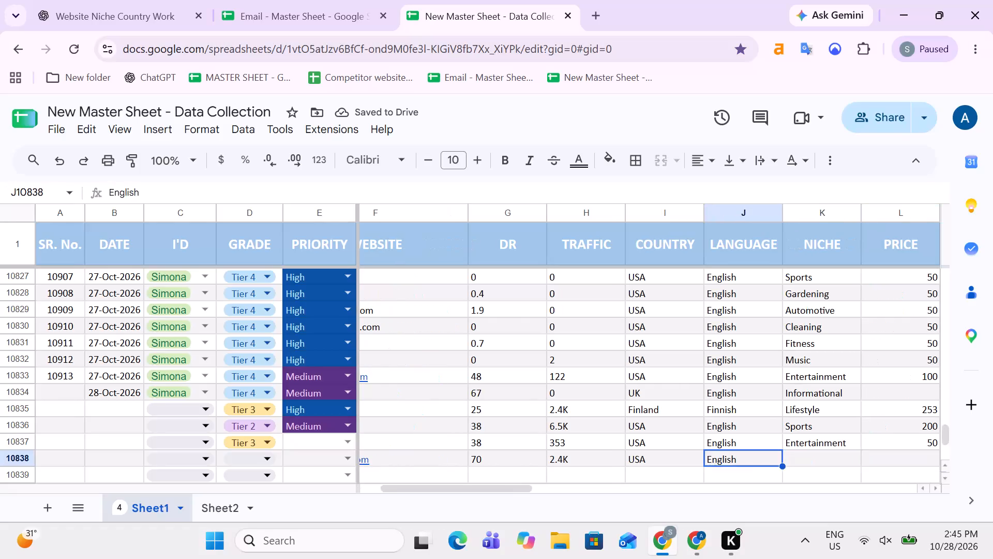
key(Left)
key(Right)
key(Right)
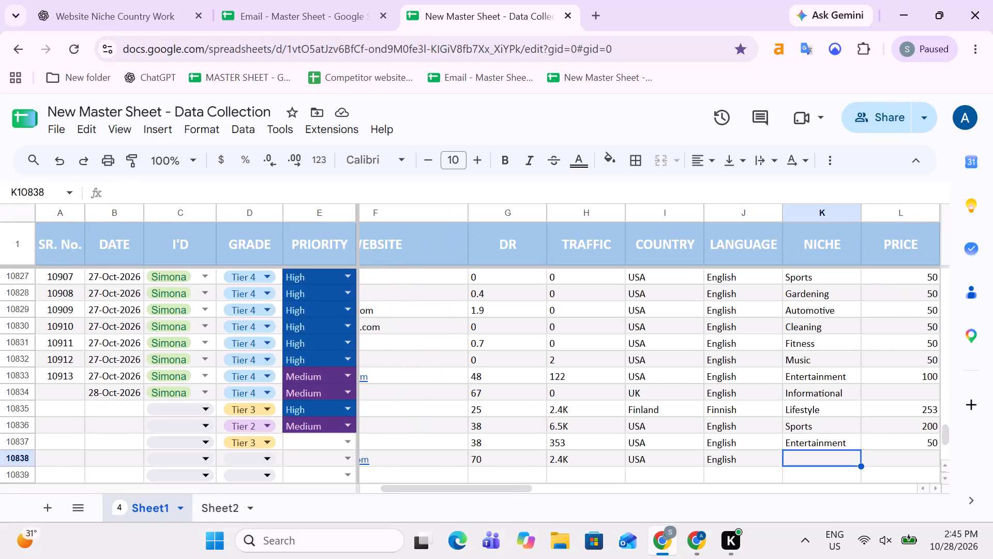
text(Inf)
key(Right)
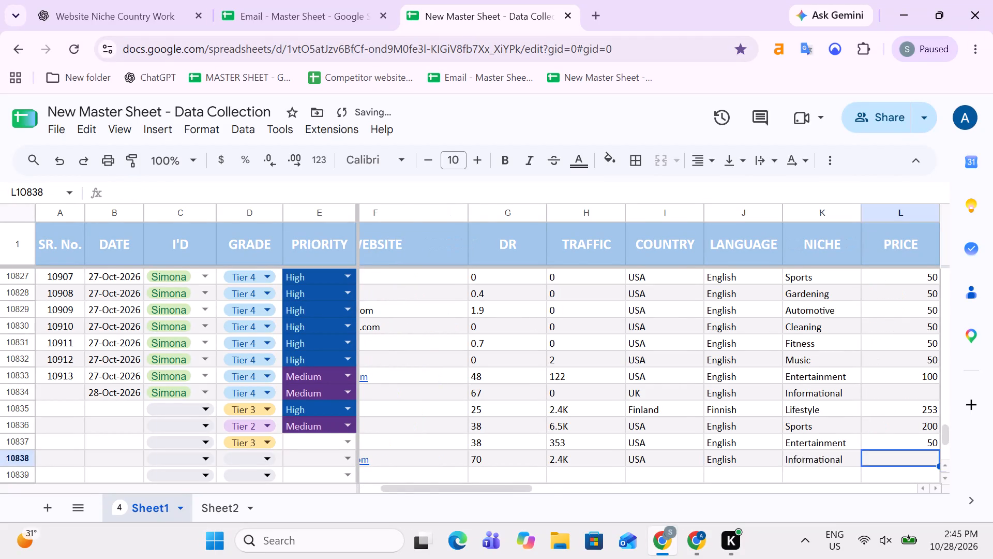
key(Right)
key(Right)
key(Left)
key(Left)
Glance at the halalharaminfo.com website and set its COUNTRY entry in the sheet to Pakistan.
key(alt+Tab)
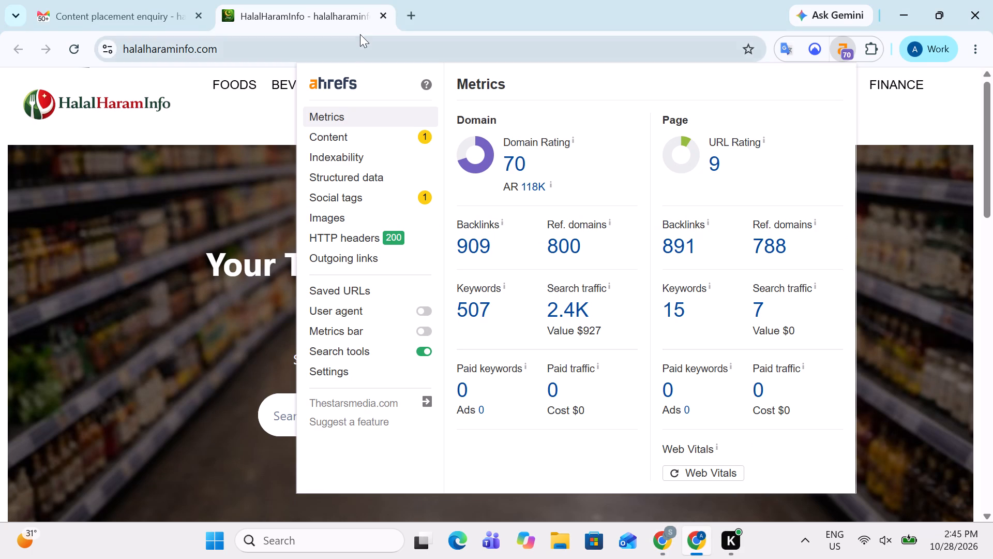
key(alt+Tab)
key(Left)
key(Left)
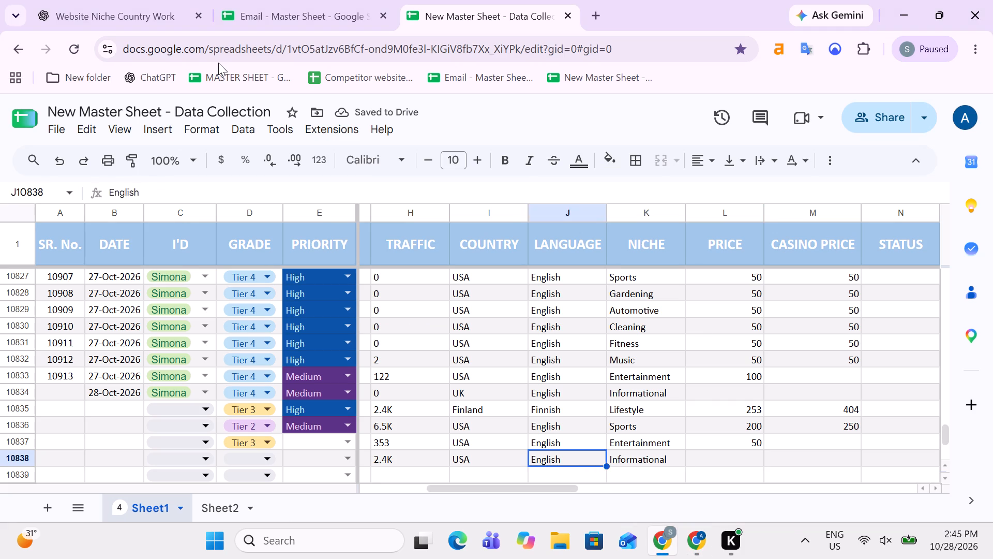
key(Left)
key(Left)
key(Right)
text(Pakis)
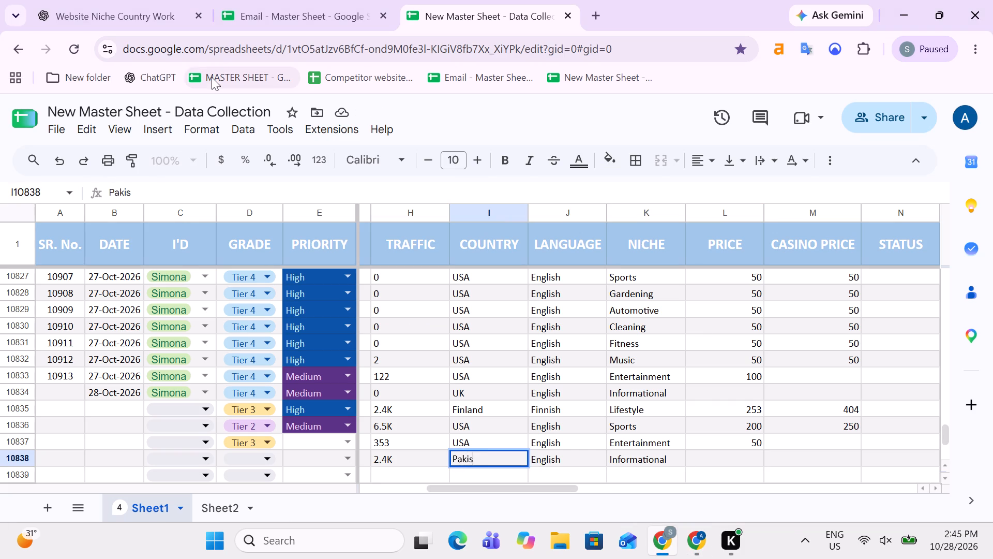
text(tan)
key(Tab)
key(Right)
key(Right)
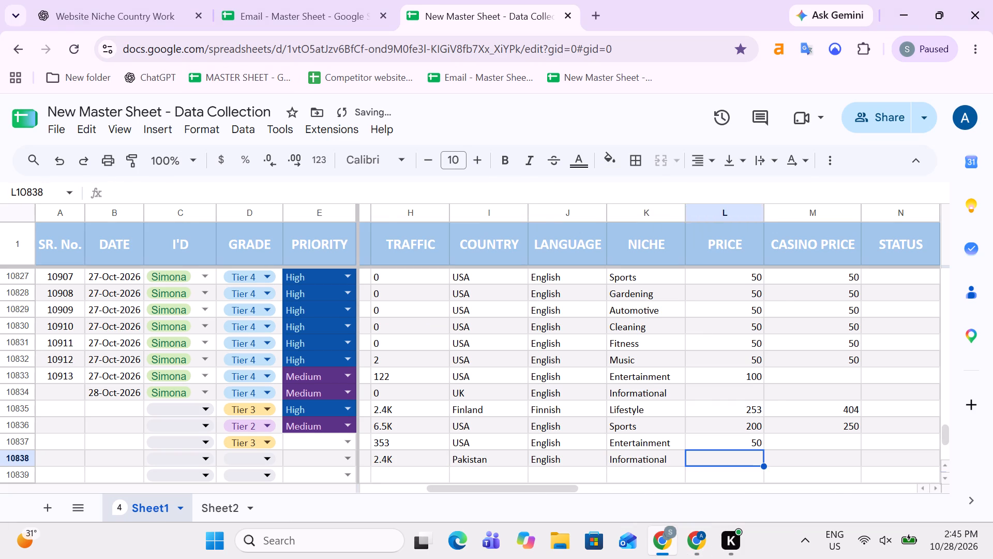
key(alt+Tab)
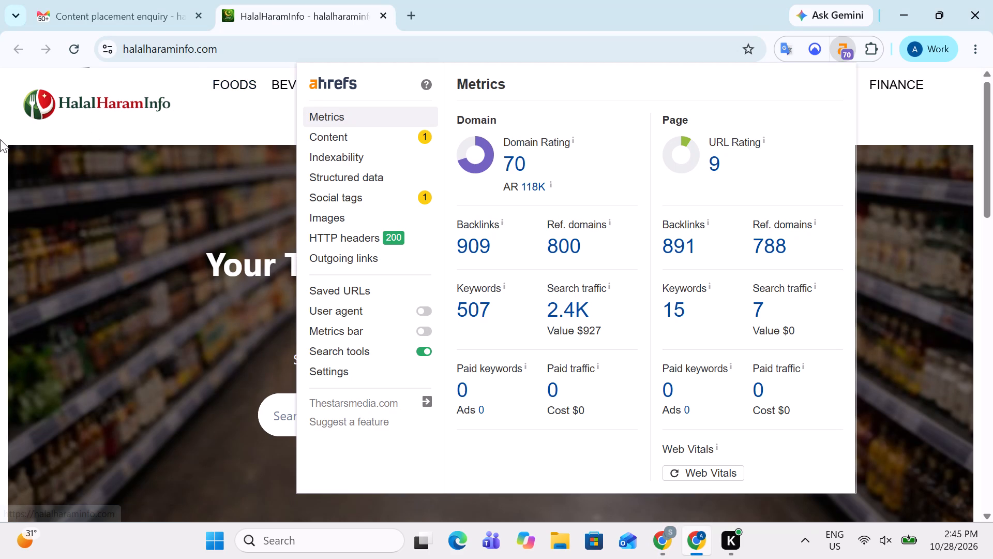
Browse the articles on the halalharaminfo.com homepage and search the site for Netbet.
click(0, 130)
scroll(465, 183, down, 7)
scroll(555, 369, down, 18)
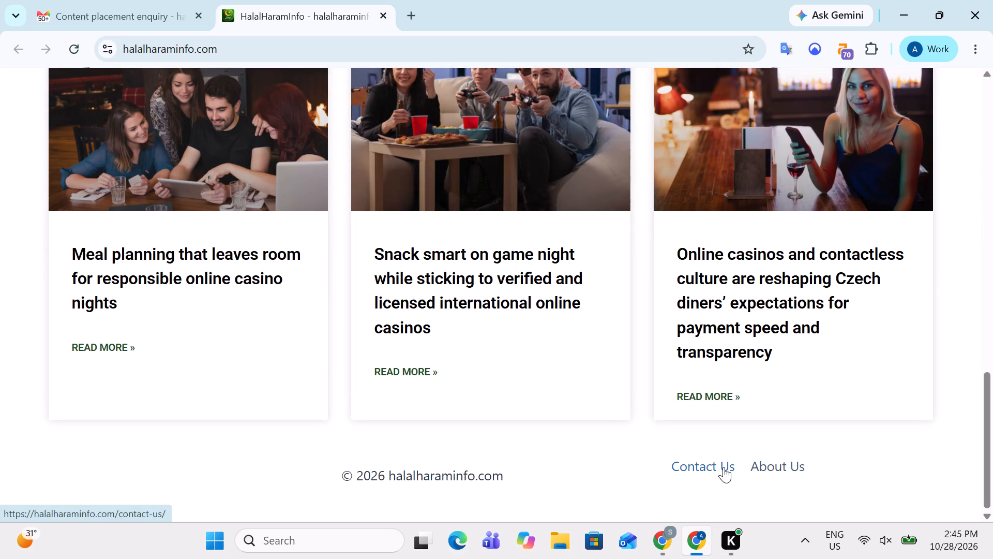
scroll(718, 386, up, 20)
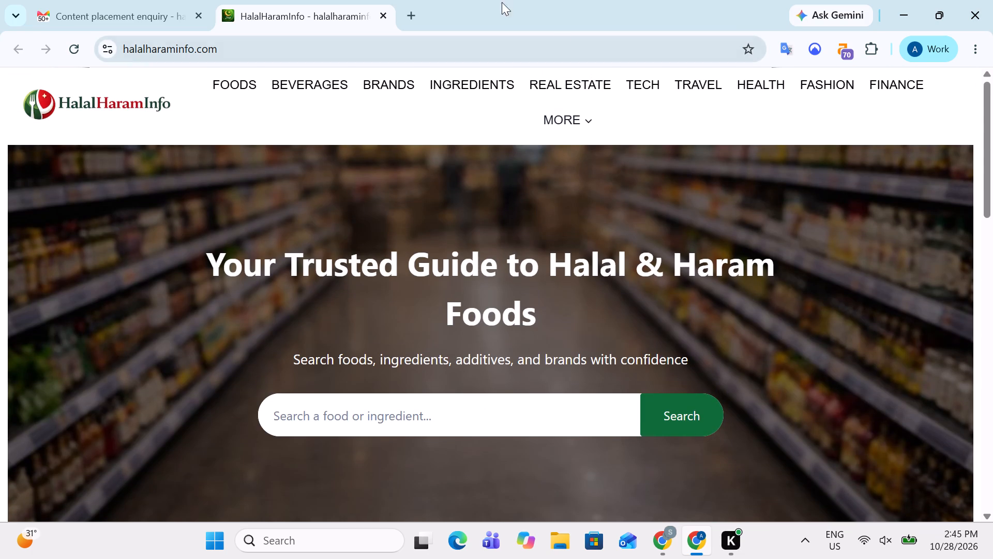
click(384, 9)
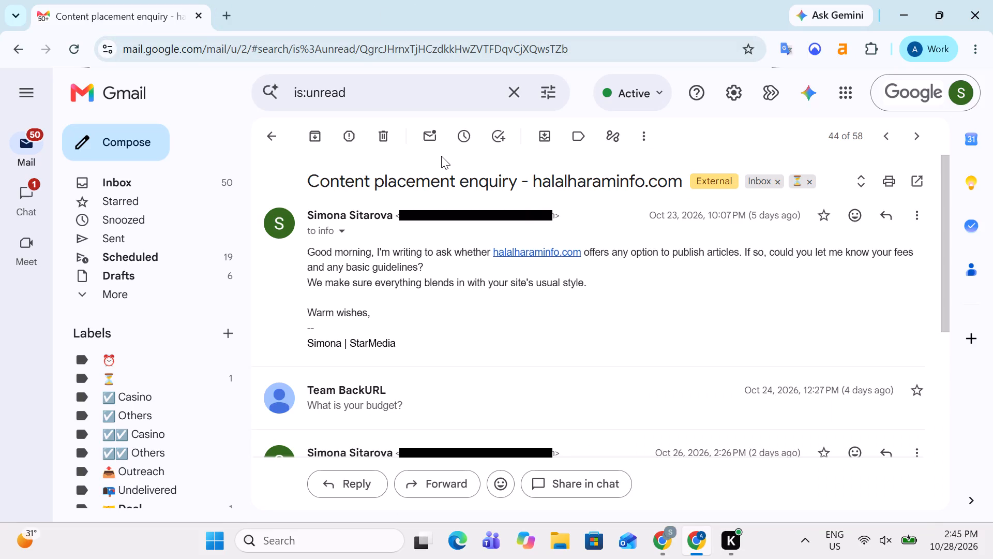
key(ctrl+shift+t)
click(350, 415)
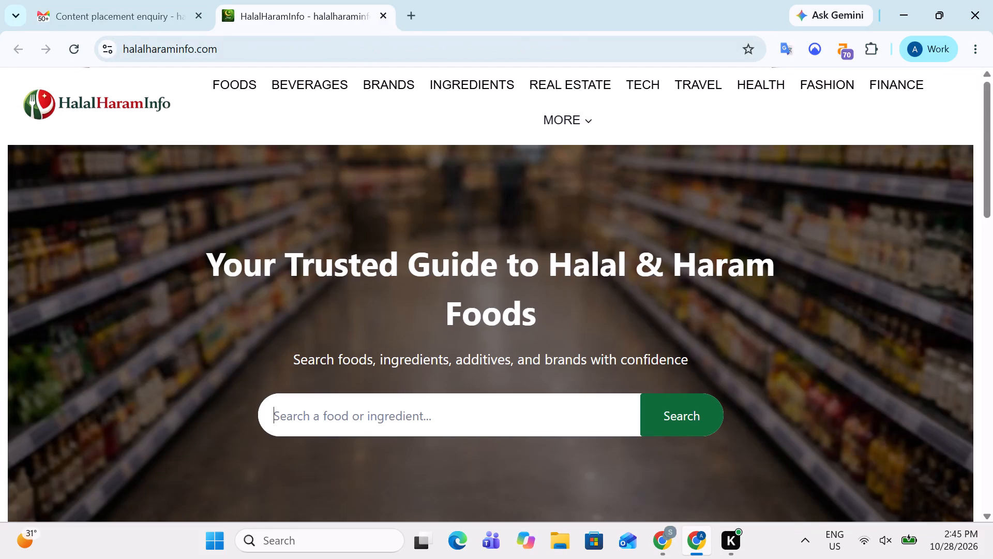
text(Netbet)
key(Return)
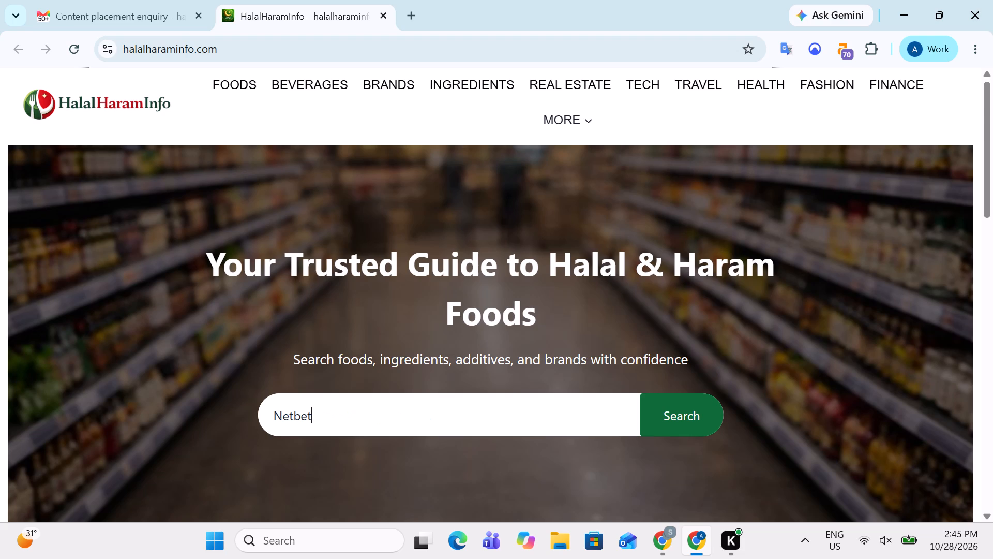
scroll(515, 306, down, 4)
scroll(477, 383, down, 5)
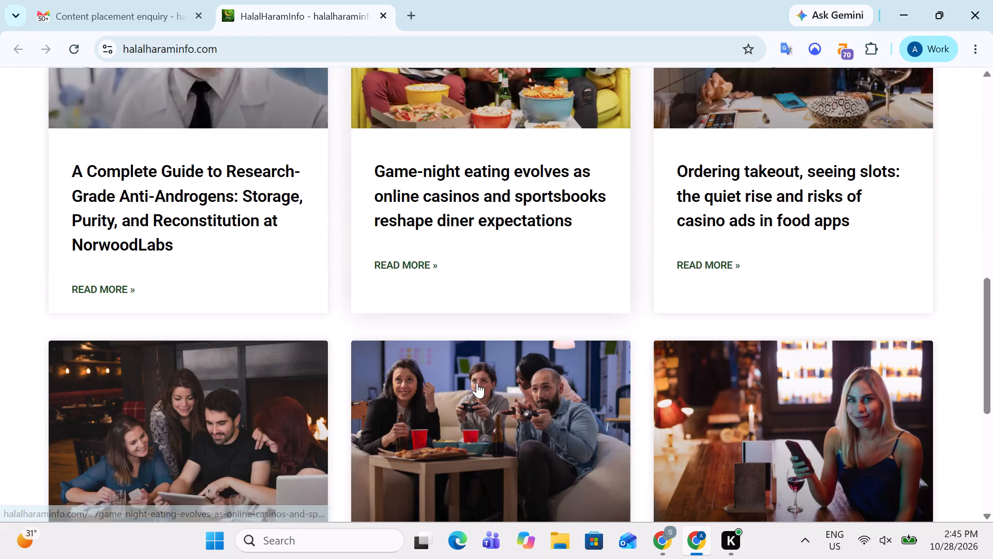
scroll(477, 383, down, 6)
scroll(479, 386, up, 16)
click(691, 417)
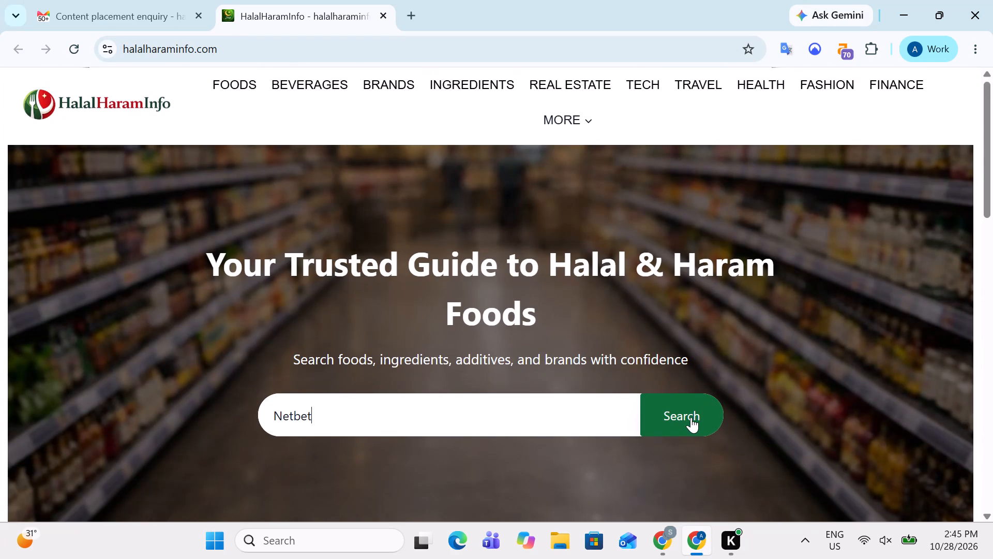
double_click(691, 417)
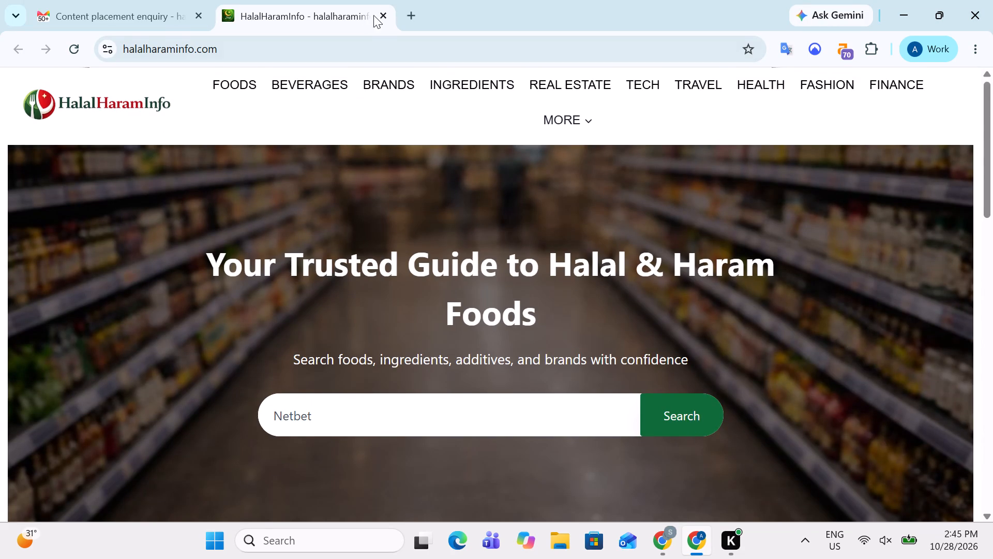
click(380, 18)
Enter the publisher's rates in the halalharaminfo.com row of the New Master Sheet: PRICE 150 and CASINO PRICE 300.
scroll(546, 315, down, 4)
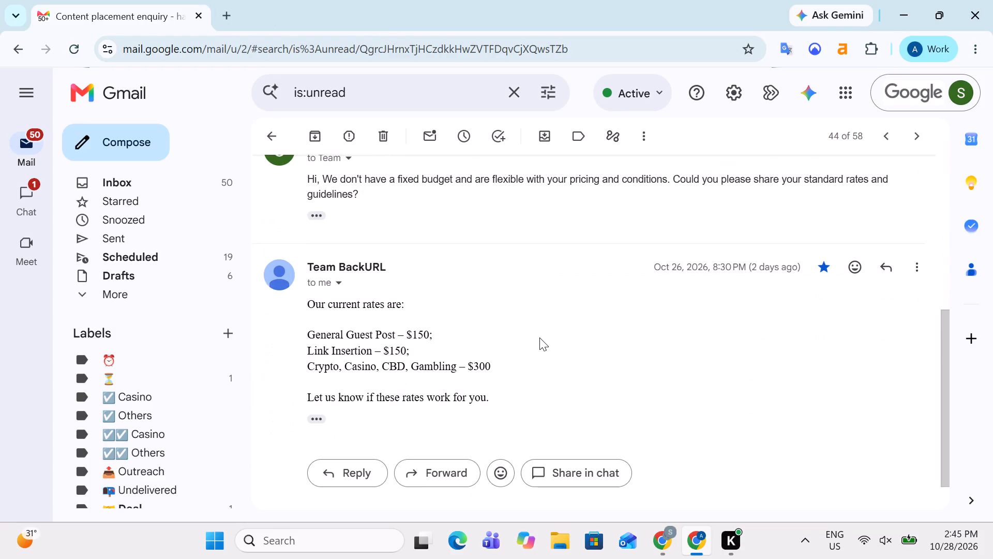
key(alt+Tab)
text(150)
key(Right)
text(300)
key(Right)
Copy Team BackURL's email address from Gmail into the CONTACT DETAILS cell of the halalharaminfo.com row.
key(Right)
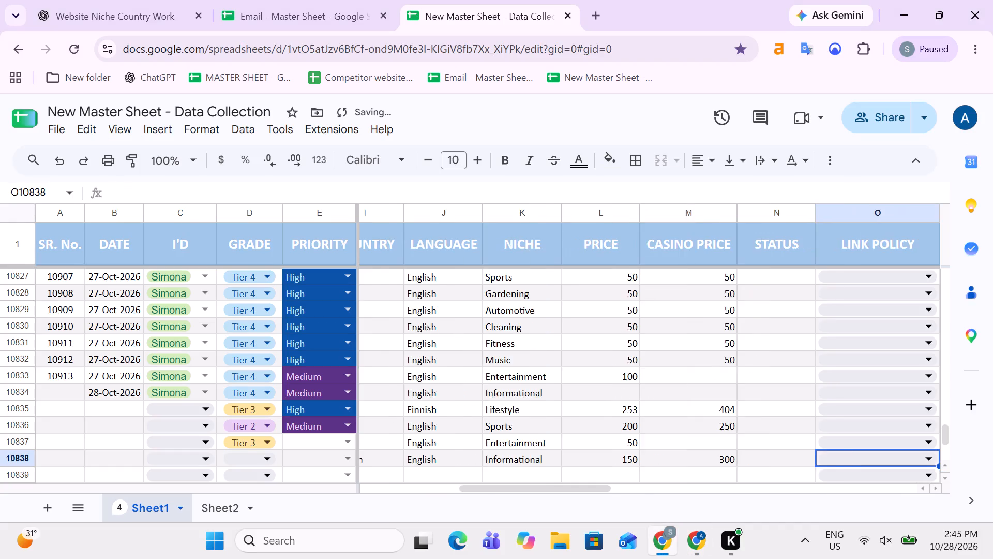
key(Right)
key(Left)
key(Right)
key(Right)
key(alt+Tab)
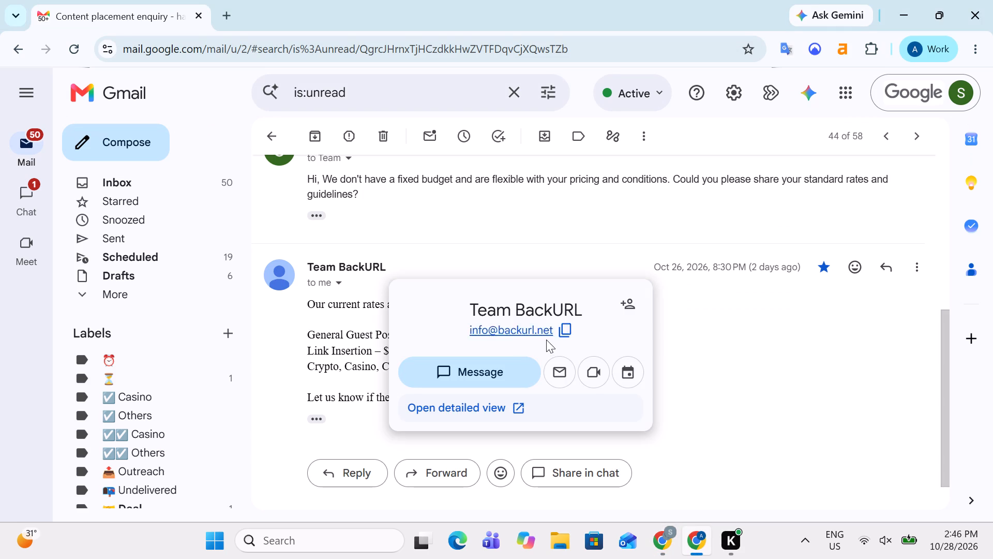
click(564, 331)
key(alt+Tab)
key(ctrl+v)
key(Right)
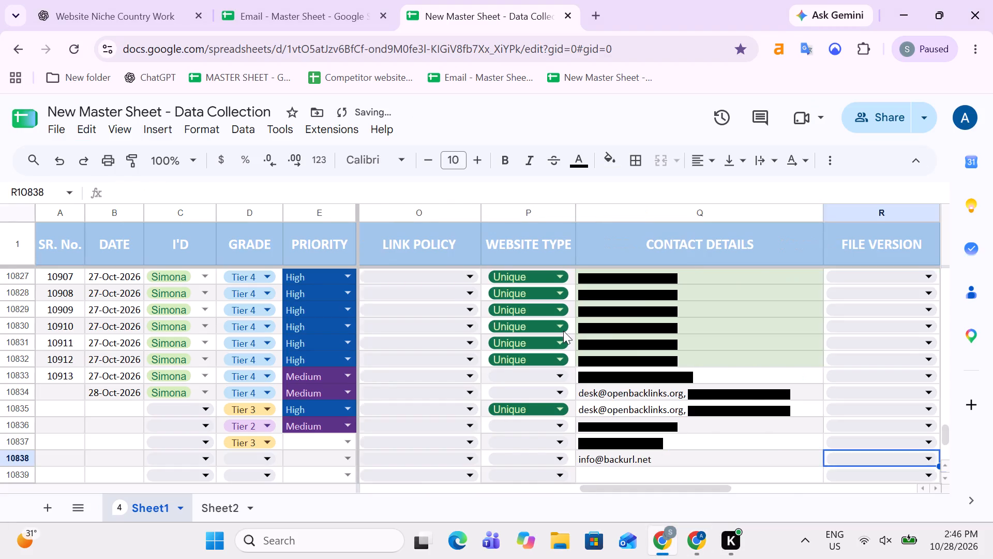
Set the PRIORITY of the halalharaminfo.com row to Medium.
key(Left)
key(Left)
key(Left)
key(Left)
key(Left)
key(Left)
key(Left)
key(Left)
key(Left)
key(Left)
key(Left)
key(Left)
key(Left)
key(Left)
key(Left)
key(Left)
key(Left)
key(Left)
key(Left)
key(Right)
key(Right)
key(Right)
key(Right)
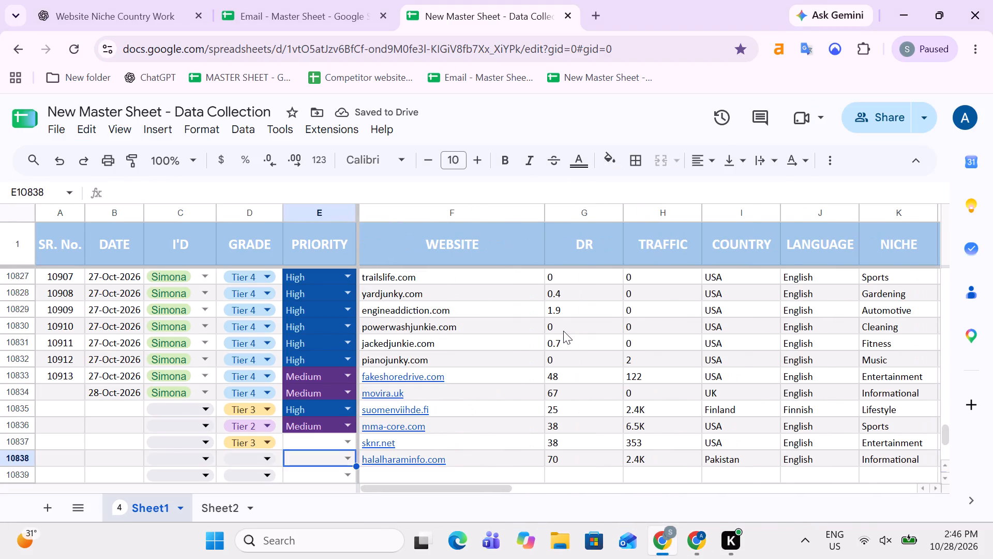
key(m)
key(Down)
key(Return)
key(Up)
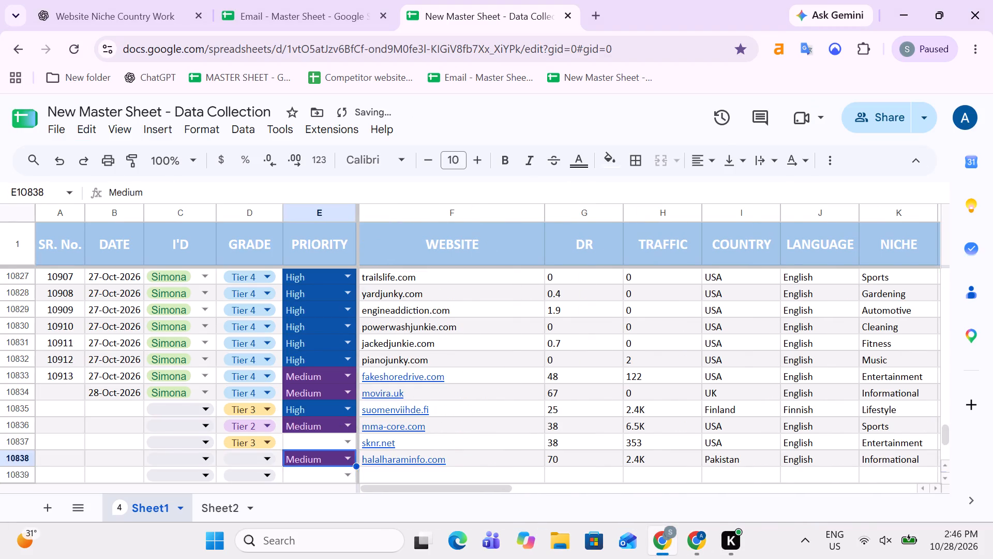
Set the GRADE of the halalharaminfo.com row to Tier 1.
key(Left)
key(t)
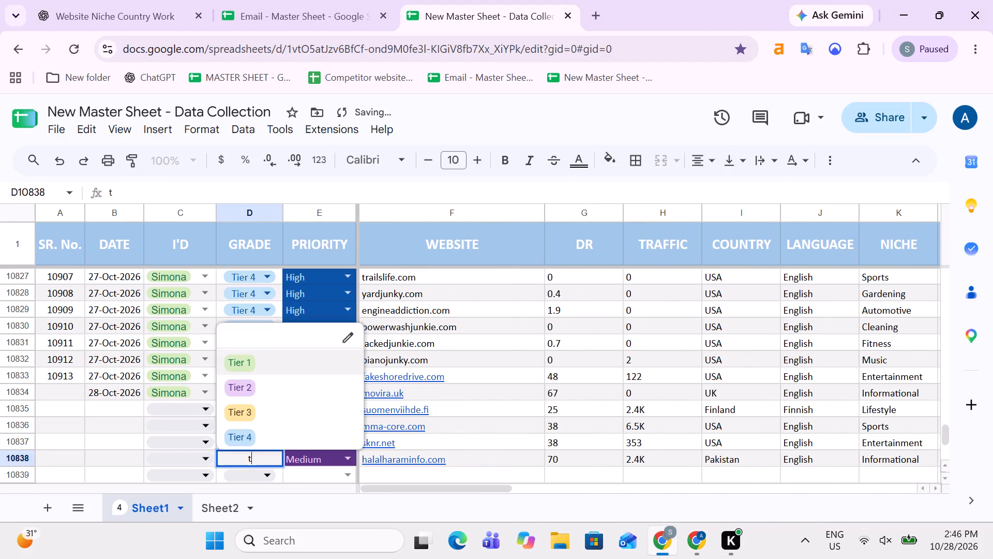
key(Return)
key(Up)
key(Right)
key(Right)
key(Right)
key(Left)
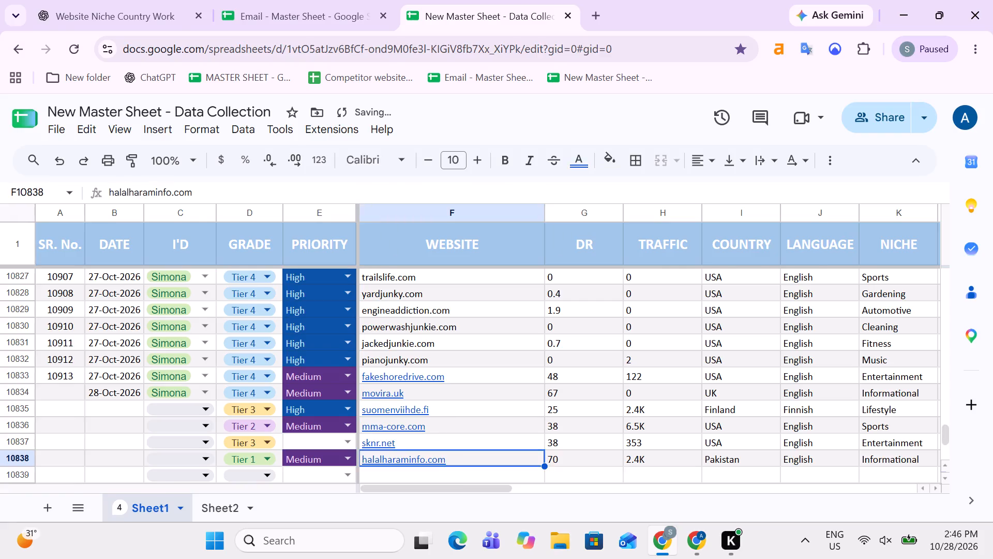
Start a reply to Team BackURL and copy the "Hi, thanks for sharing this with us" message from ChatGPT's Mensajes de agradecimiento chat.
key(alt+Tab)
scroll(543, 299, down, 6)
click(351, 437)
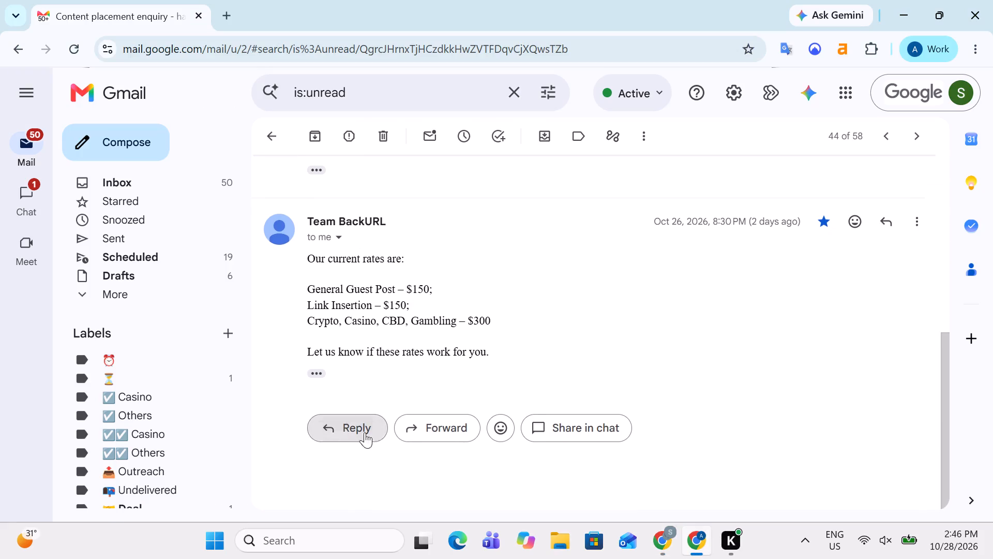
scroll(383, 418, up, 16)
key(alt+Tab)
click(102, 0)
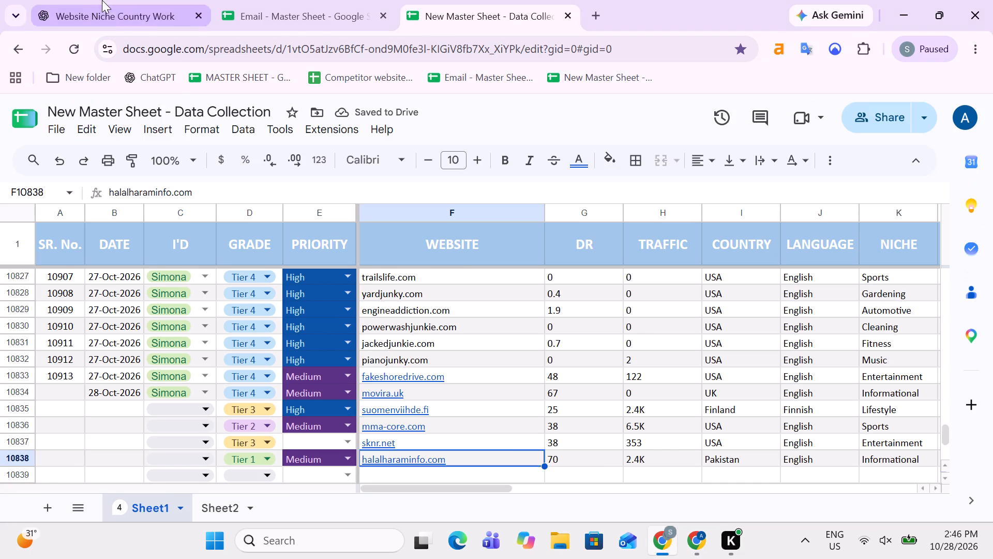
click(56, 328)
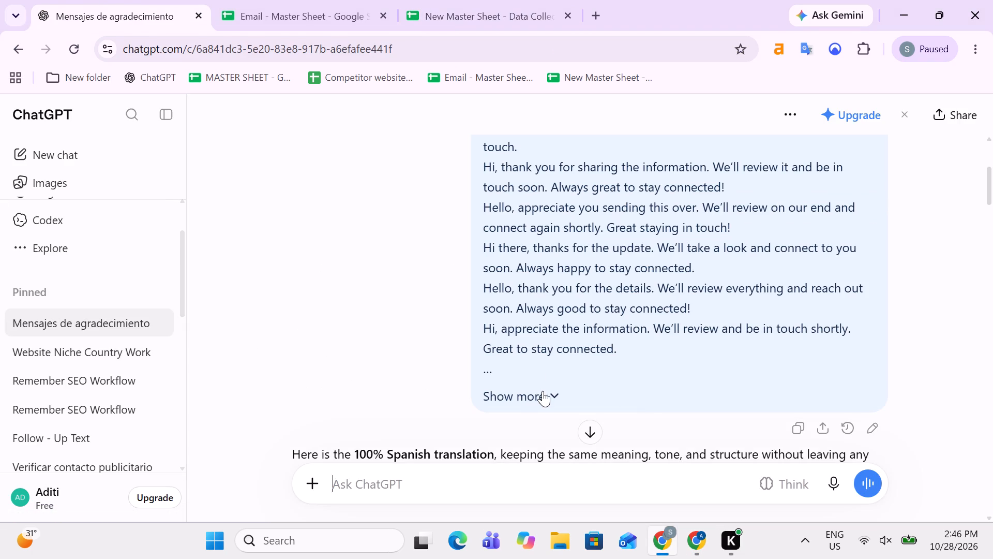
click(543, 391)
triple_click(508, 370)
key(ctrl+c)
key(ctrl+c)
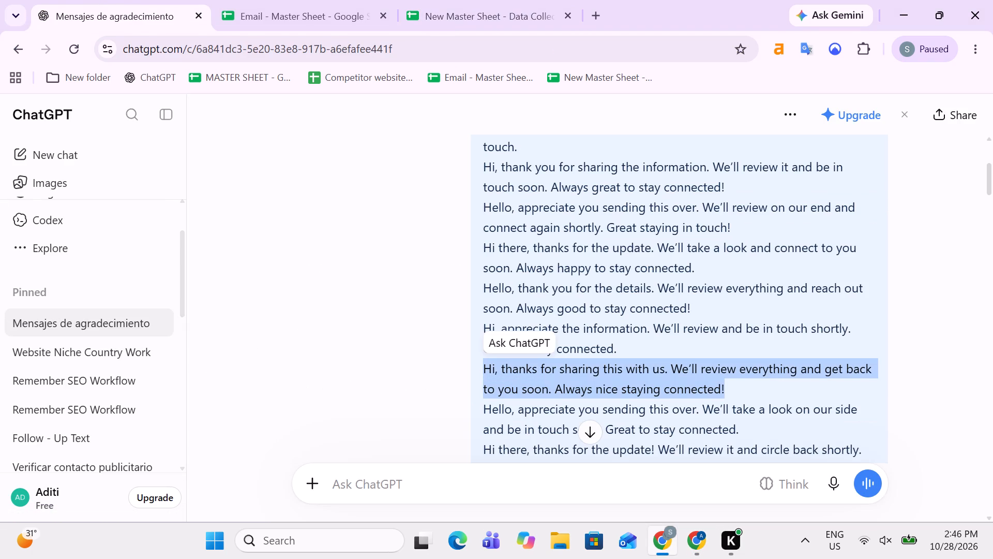
key(alt+Tab)
scroll(448, 358, down, 7)
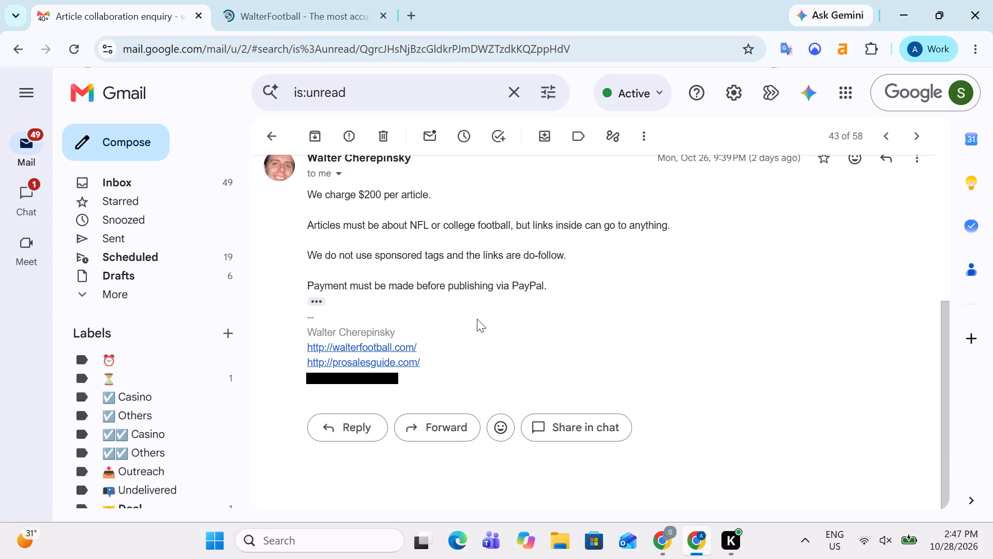
Copy the walterfootball.com domain from its website's address and switch to the New Master Sheet.
click(307, 0)
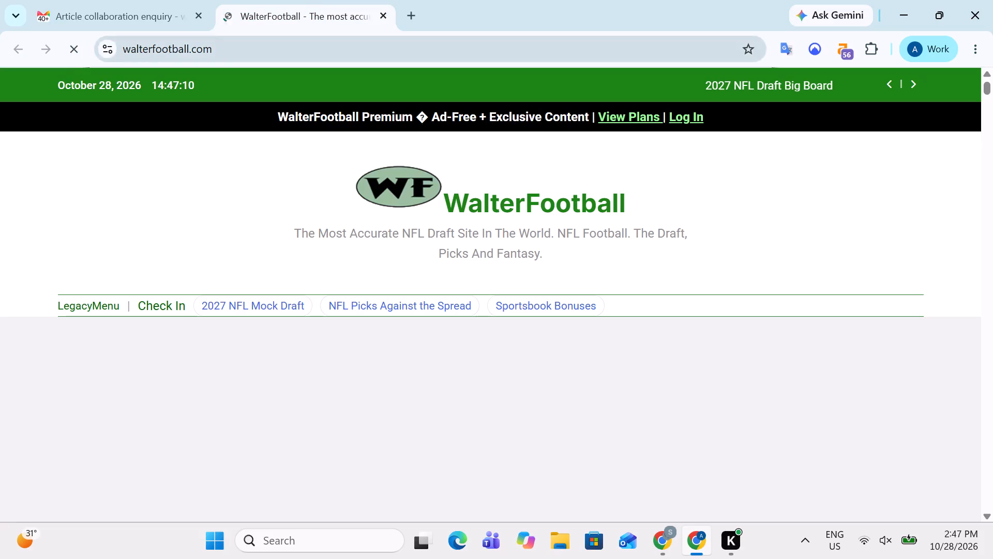
click(268, 44)
drag(268, 44, 212, 40)
key(ctrl+c)
key(ctrl+c)
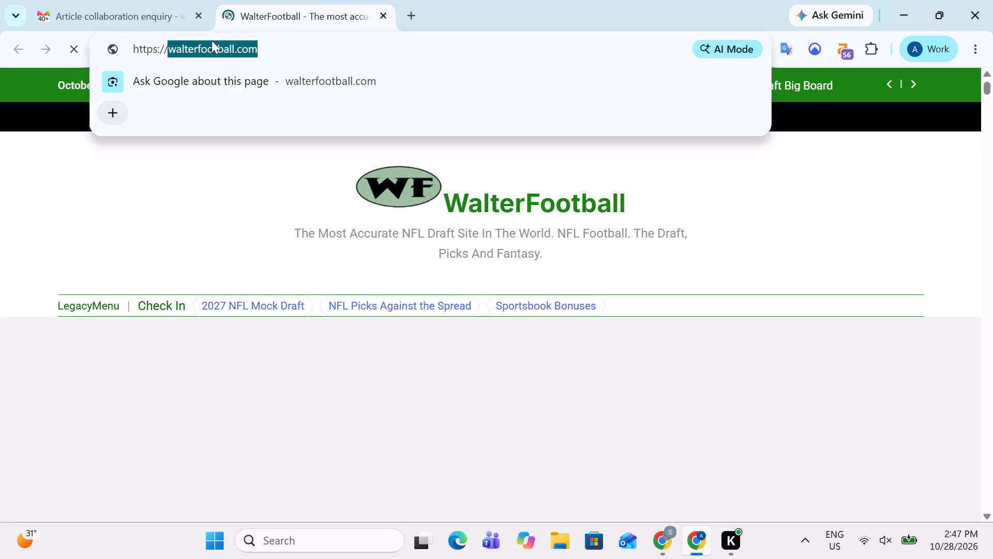
key(alt+Tab)
click(466, 0)
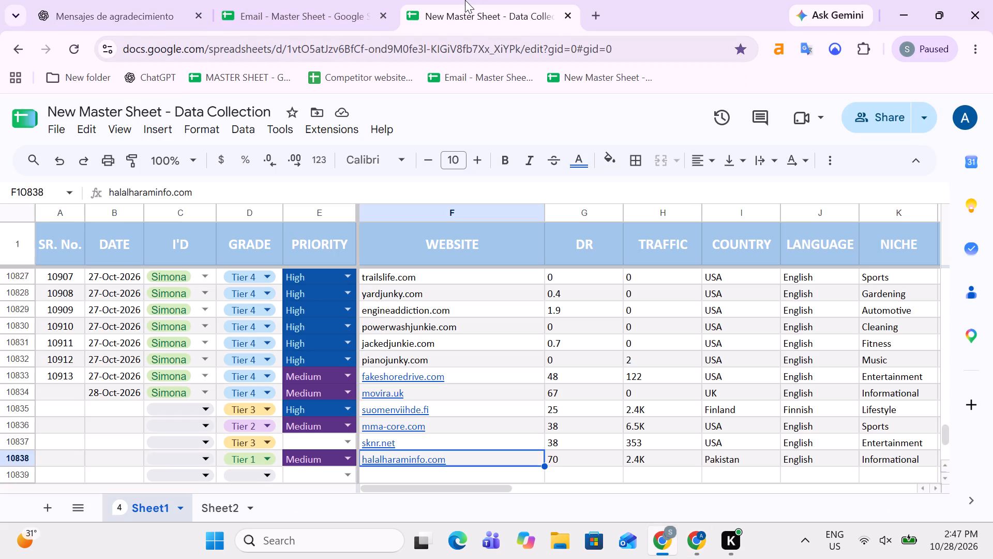
Enter walterfootball.com in the WEBSITE column of row 10839 in the New Master Sheet.
key(Down)
key(Down)
key(Down)
key(Down)
key(Down)
key(Down)
key(Down)
key(Down)
key(Up)
key(Up)
key(Up)
key(Up)
key(Up)
key(Up)
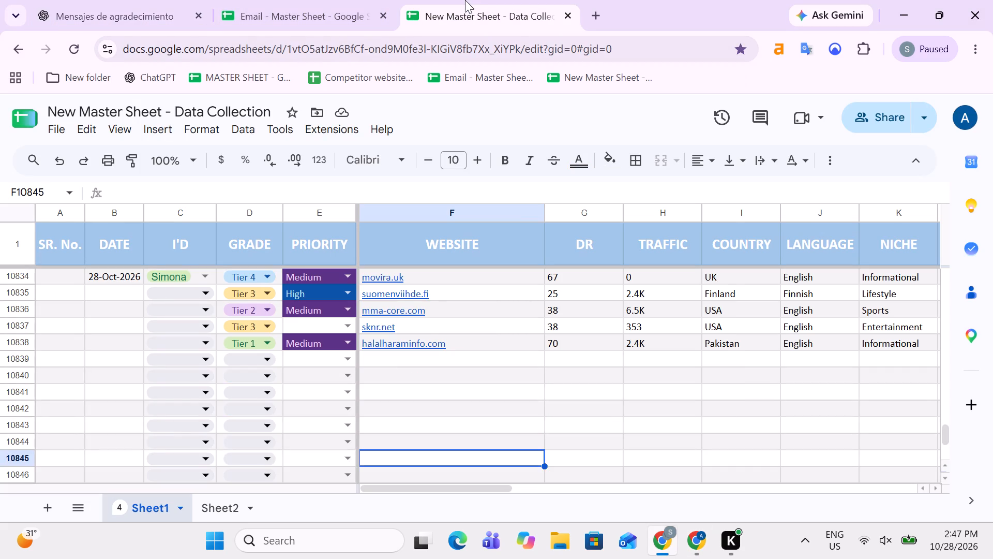
key(Up)
key(Return)
key(ctrl+v)
key(Tab)
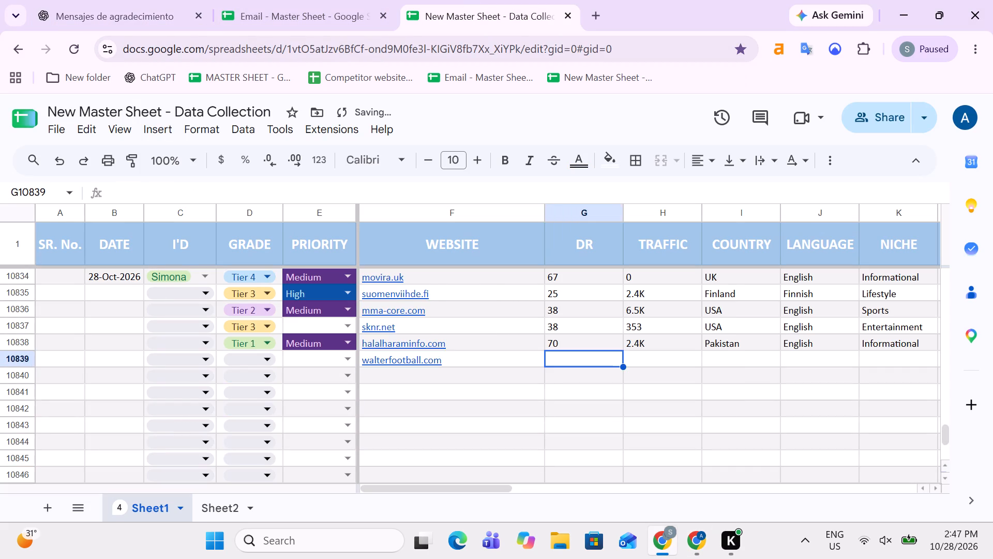
Open the Ahrefs metrics for walterfootball.com and enter a DR of 56 in row 10839.
key(alt+Tab)
click(852, 46)
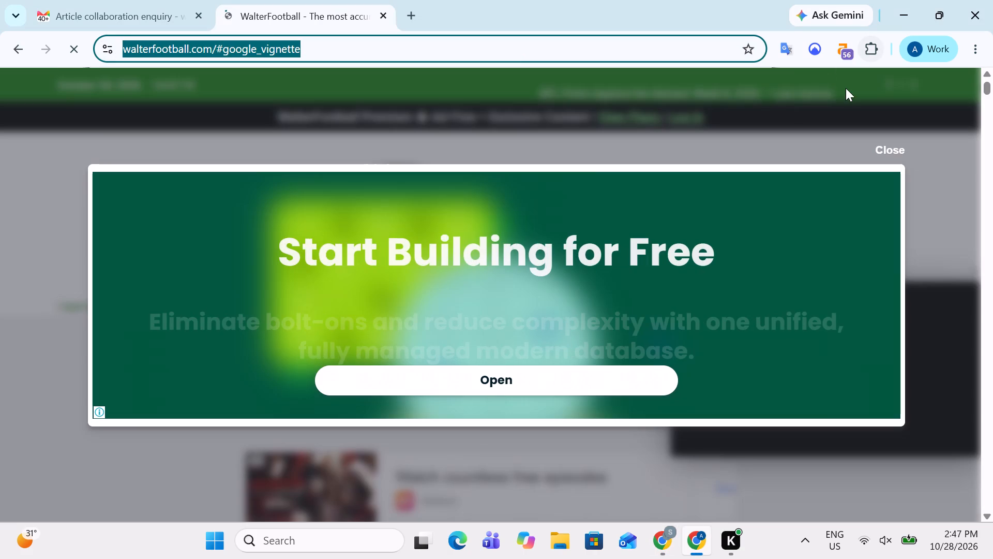
click(888, 145)
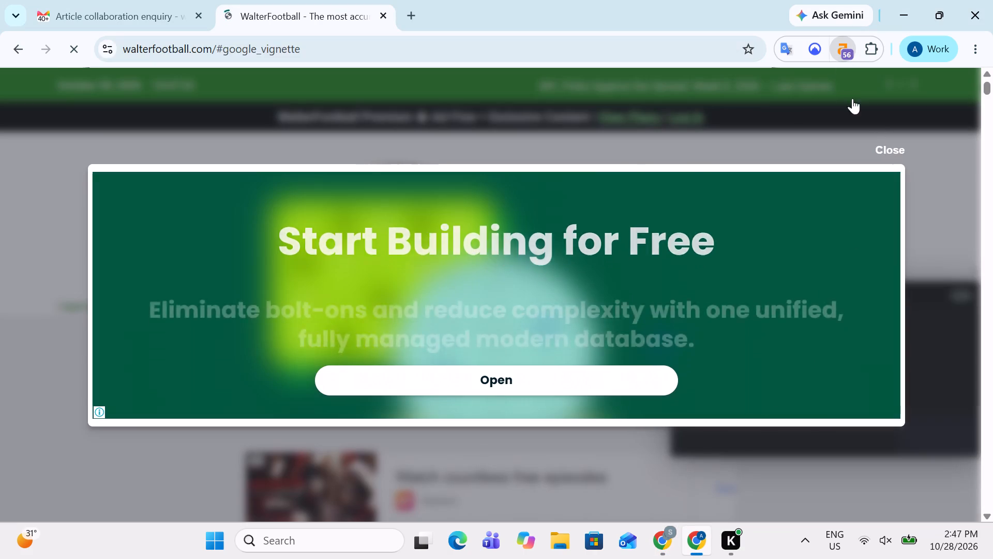
click(841, 53)
click(841, 53)
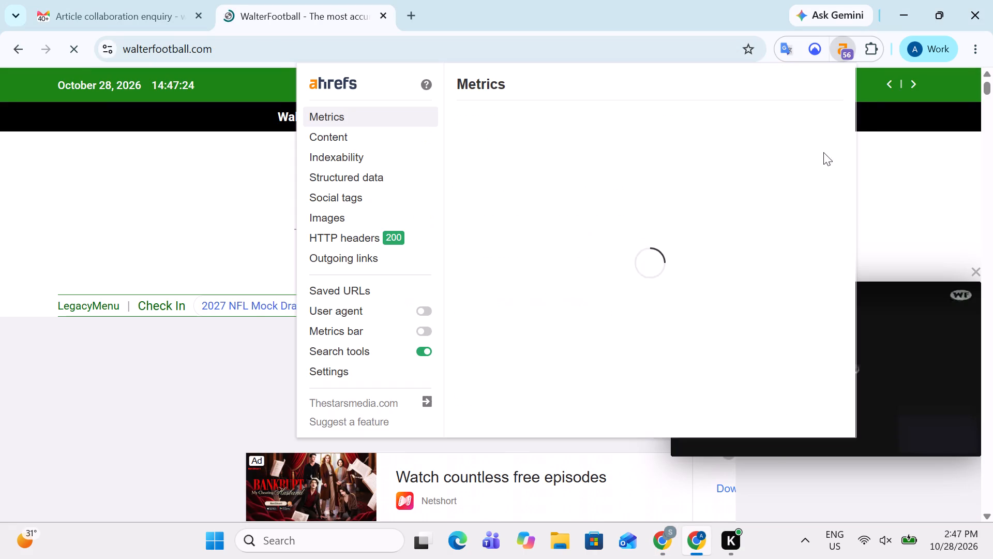
key(alt+Tab)
text(56)
key(Right)
Enter 107.7K as the traffic for walterfootball.com, checking it against the Ahrefs domain metrics.
key(alt+Tab)
key(alt+Tab)
key(1)
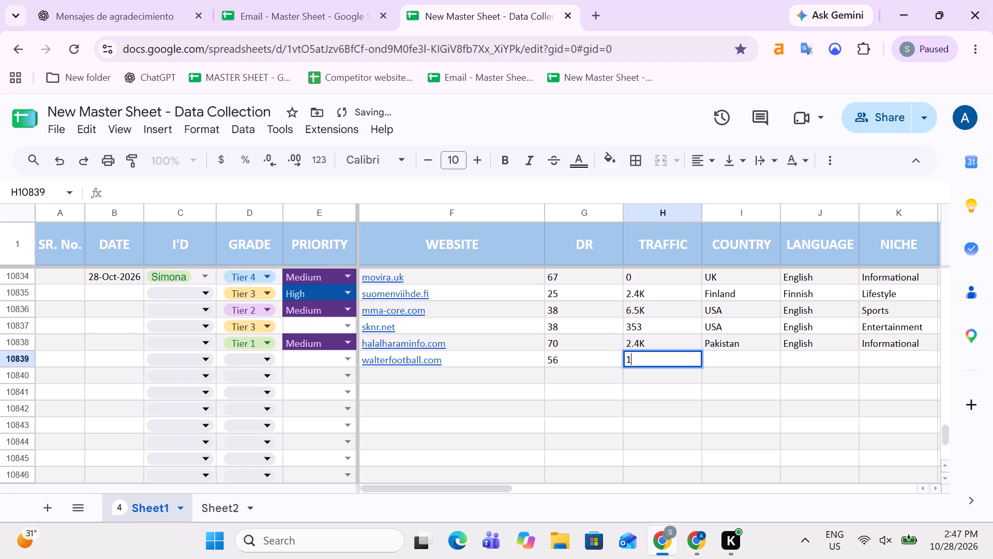
text(08)
key(BackSpace)
text(7.7K)
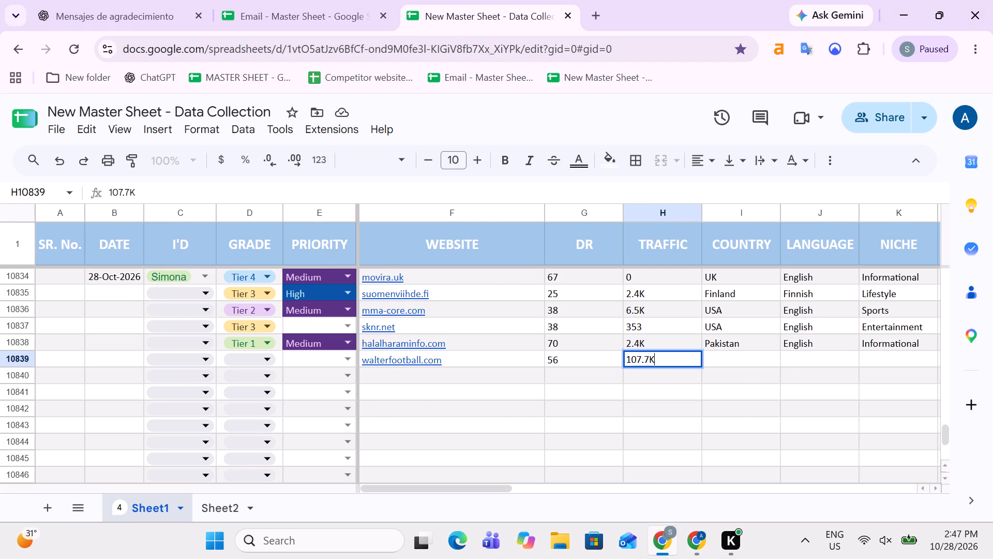
key(alt+Tab)
key(alt+Tab)
key(Tab)
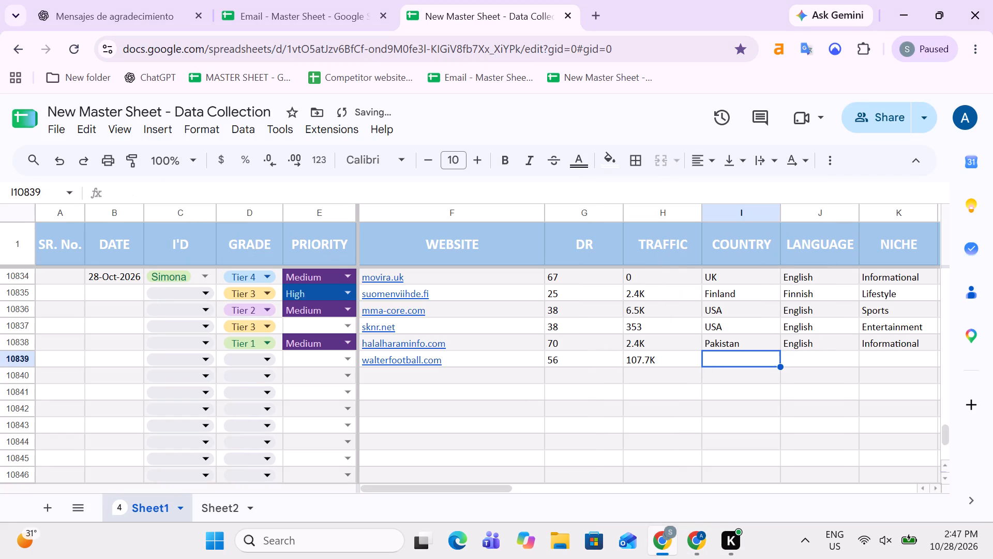
Fill the walterfootball.com row with country USA, language English and niche Sports.
text(US)
key(Right)
key(shift+e)
key(Right)
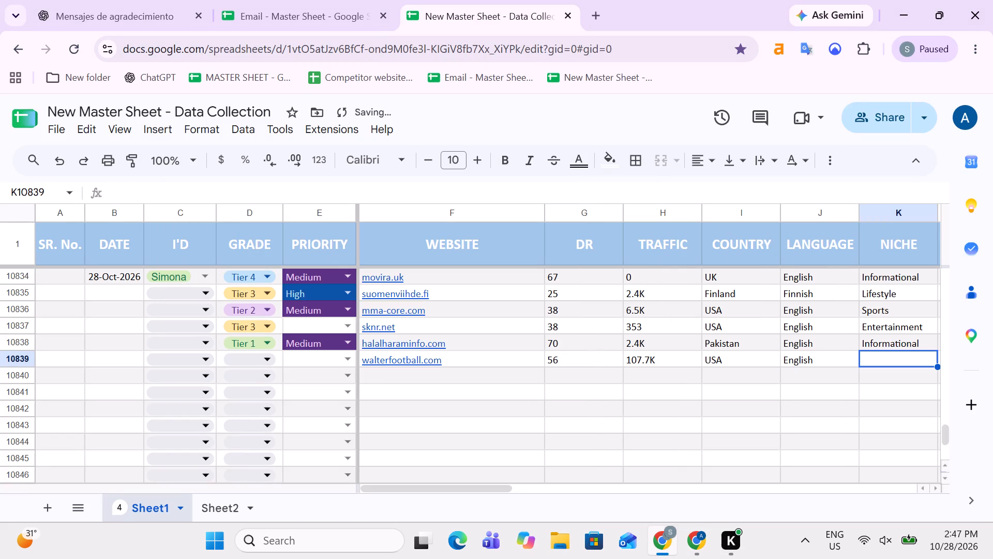
text(Sp)
key(Right)
key(Right)
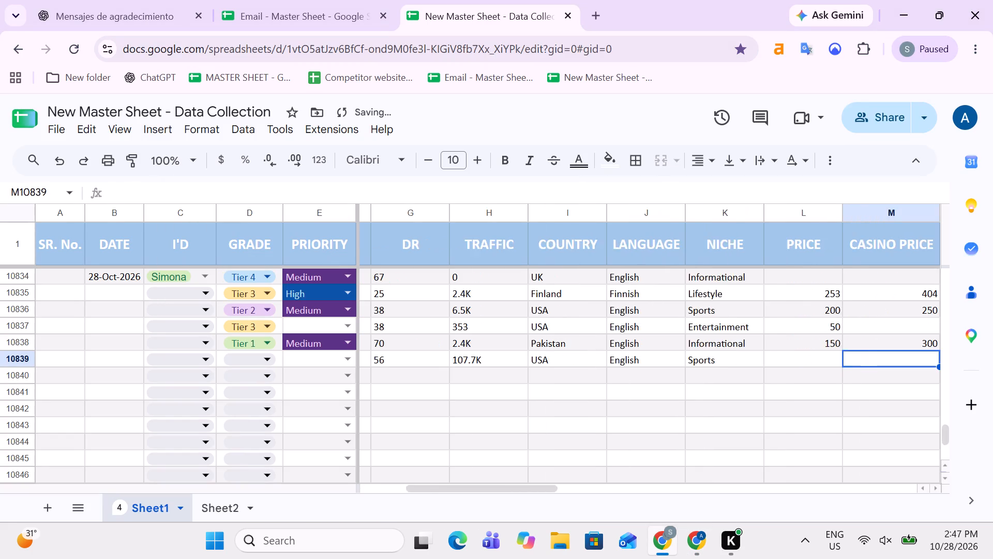
key(Right)
key(Left)
key(Left)
Search the walterfootball.com website for Netbet, closing the floating video first.
key(alt+Tab)
click(0, 198)
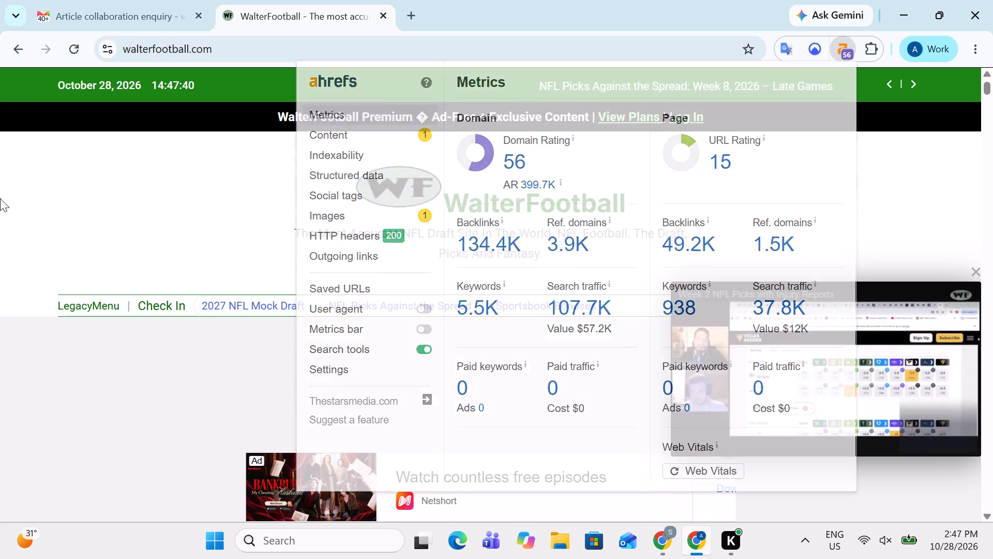
scroll(704, 211, down, 4)
scroll(700, 213, up, 7)
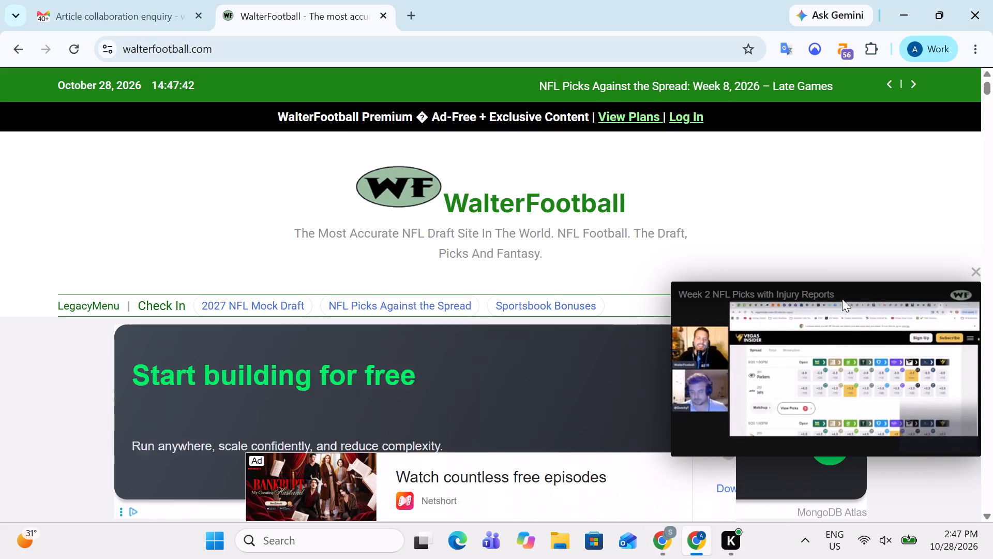
click(974, 264)
scroll(924, 285, down, 2)
scroll(887, 216, up, 1)
scroll(887, 216, down, 2)
click(811, 310)
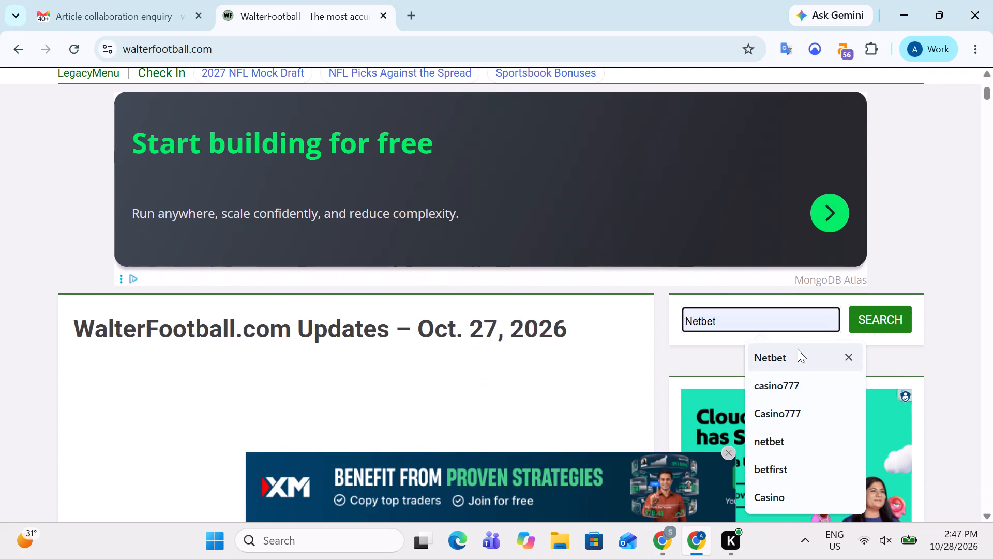
click(791, 349)
click(880, 318)
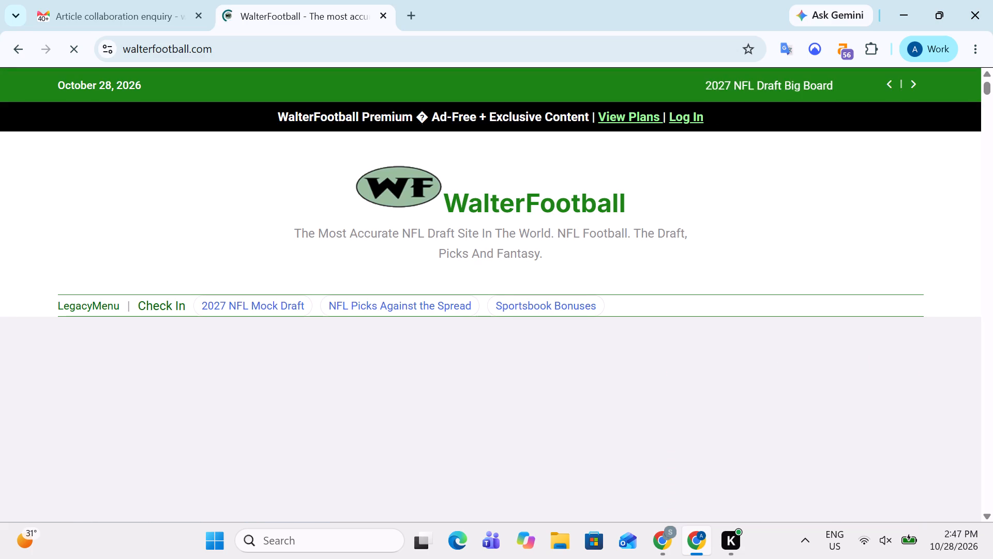
Look over the walterfootball.com homepage's updates and category list.
scroll(418, 234, down, 8)
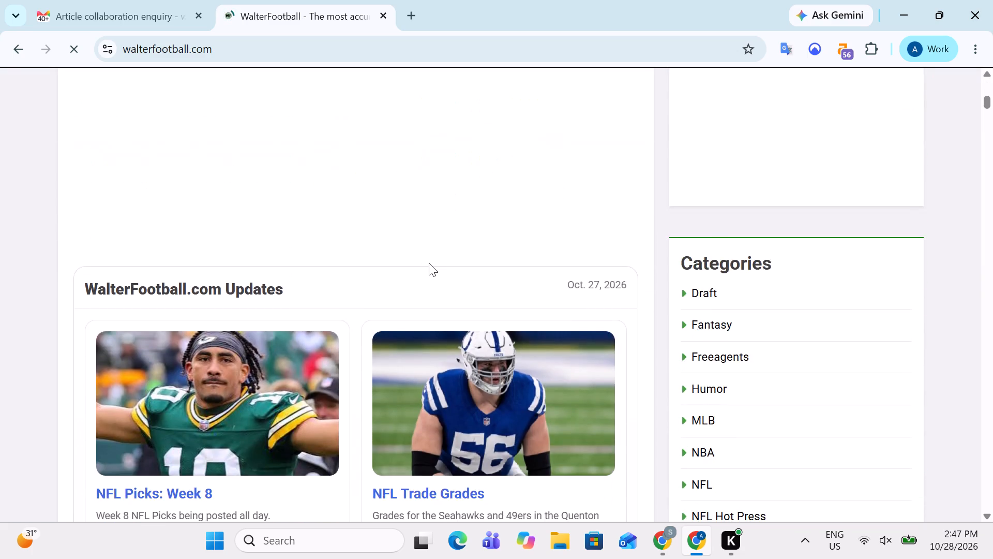
scroll(429, 263, up, 10)
scroll(429, 263, down, 6)
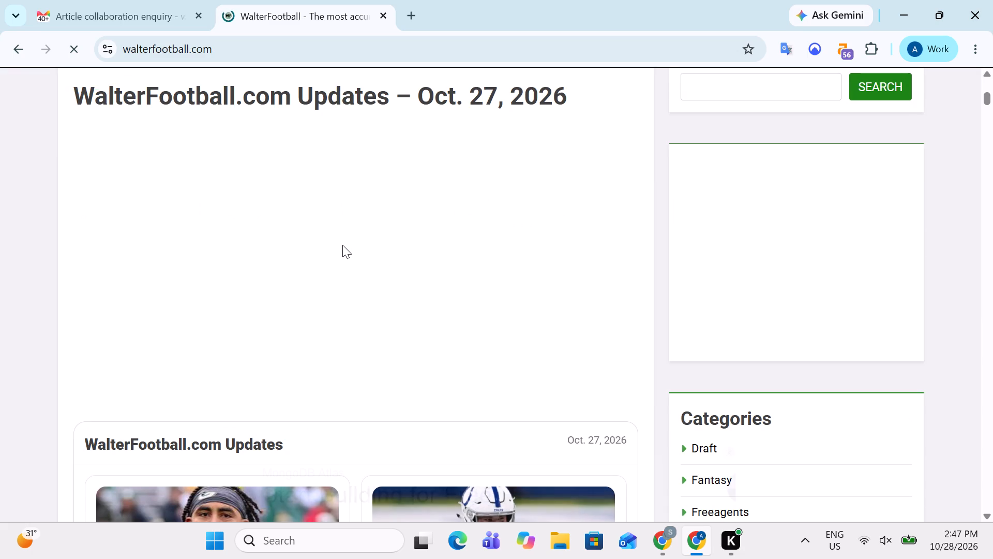
scroll(341, 244, up, 2)
scroll(409, 240, down, 5)
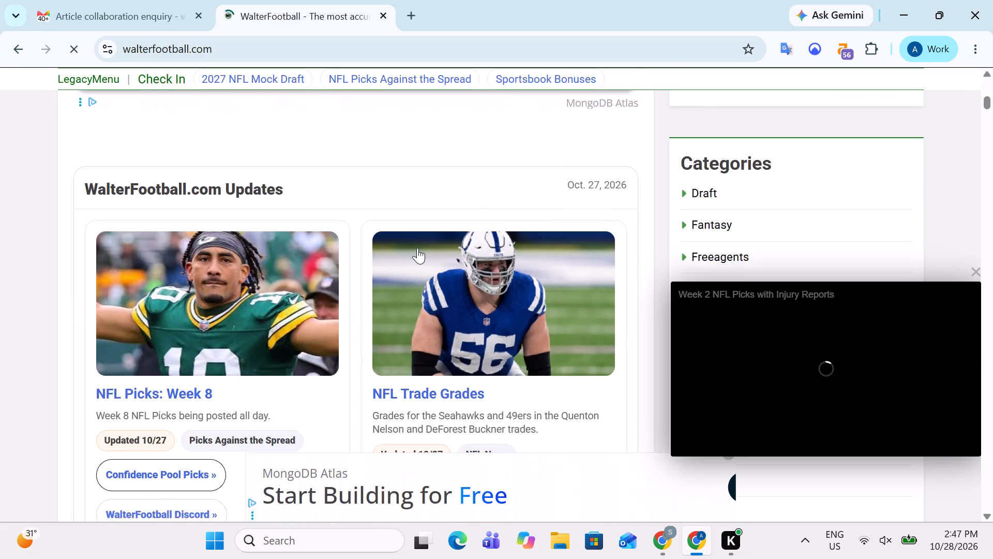
scroll(221, 280, down, 4)
scroll(258, 236, up, 2)
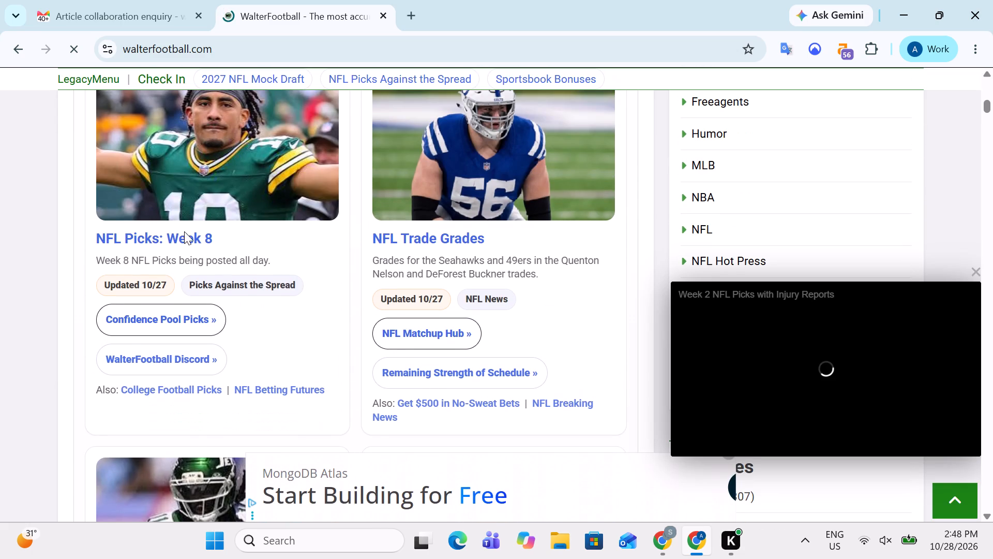
Search the walterfootball.com website again for Netbet.
scroll(482, 231, up, 20)
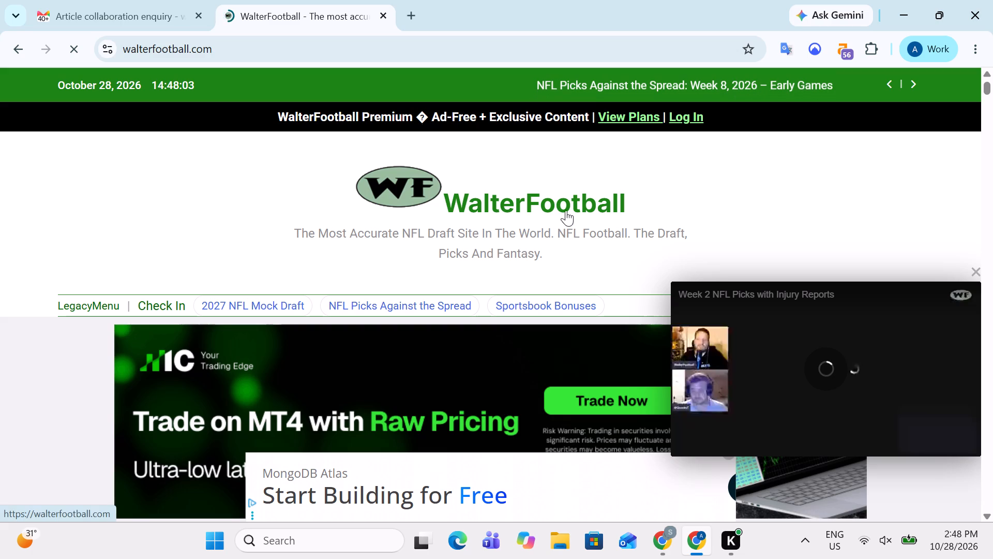
scroll(758, 192, down, 2)
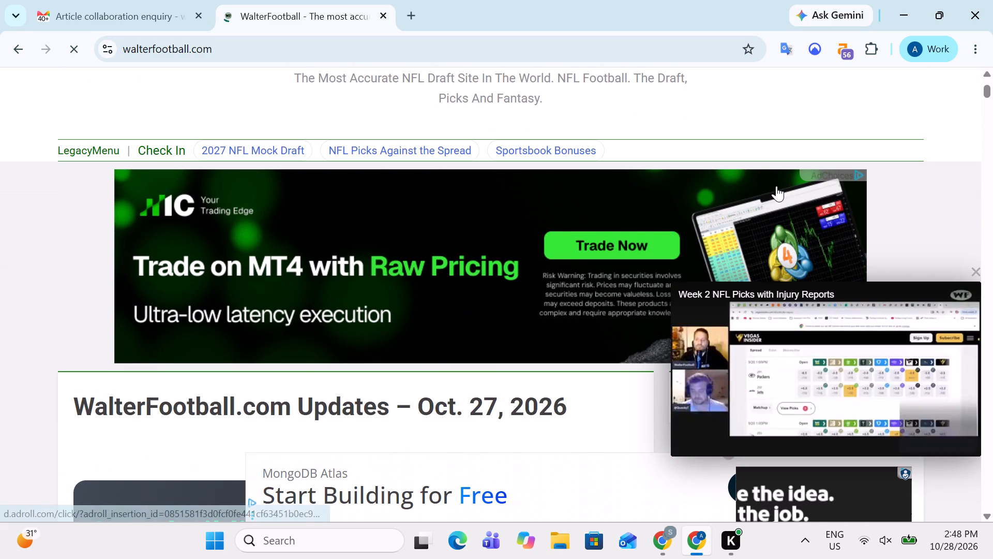
scroll(785, 178, down, 3)
click(762, 172)
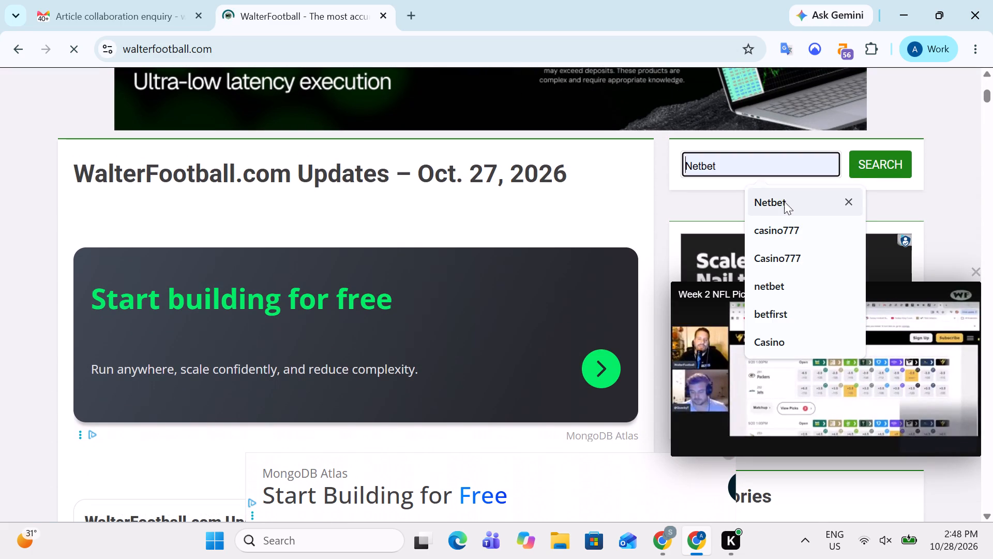
click(784, 201)
click(877, 165)
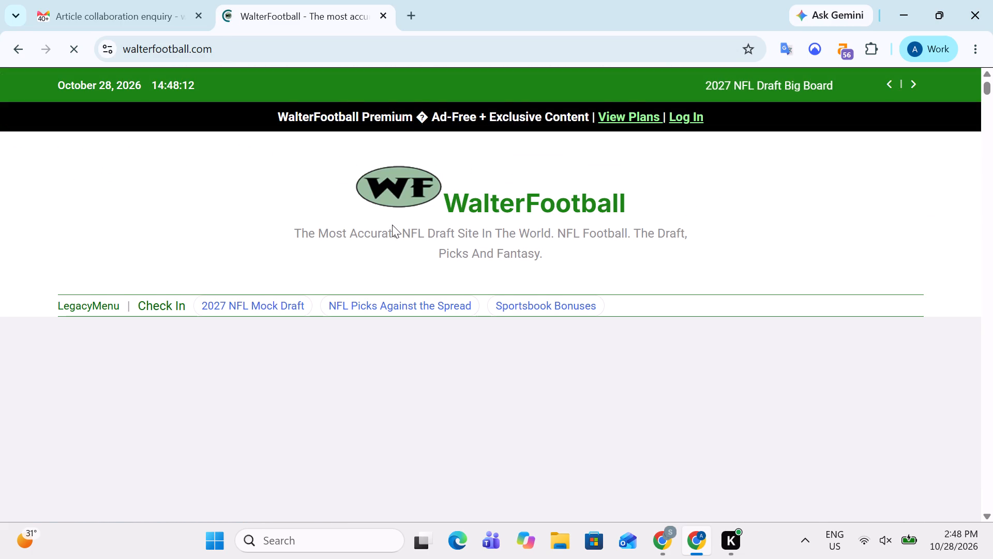
Look over the article list on the walterfootball.com homepage, dismissing the floating video, and close the site.
scroll(375, 225, down, 12)
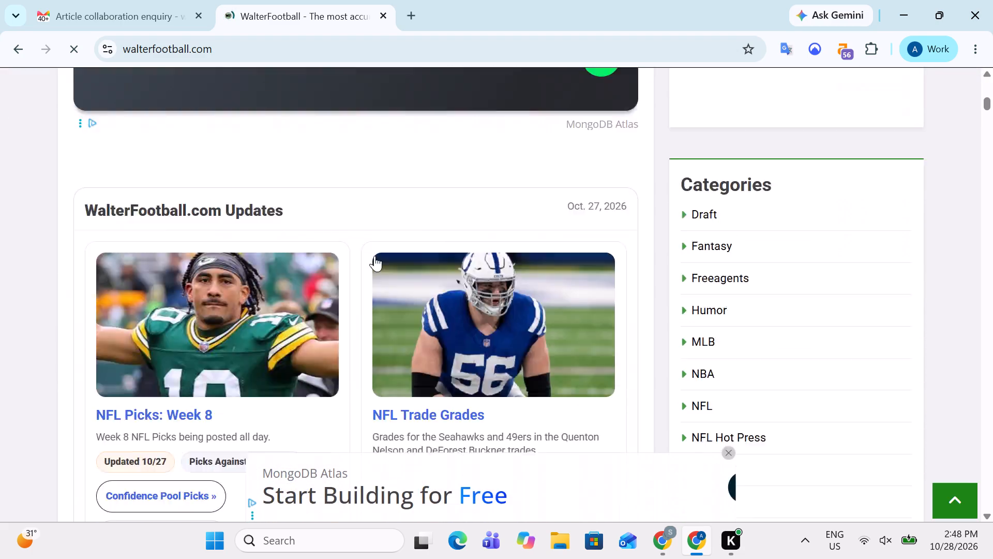
scroll(388, 246, down, 20)
scroll(388, 246, down, 20)
scroll(388, 246, down, 10)
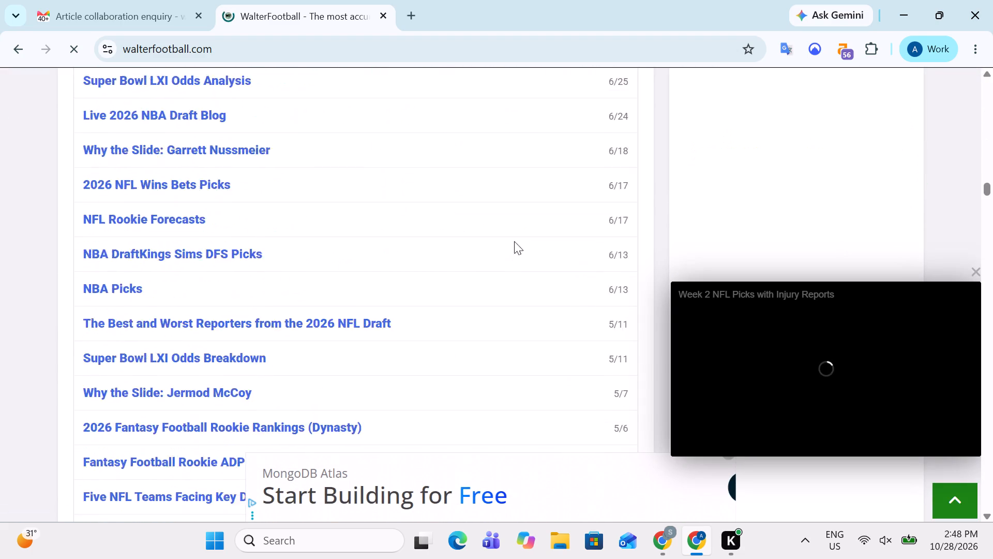
click(975, 270)
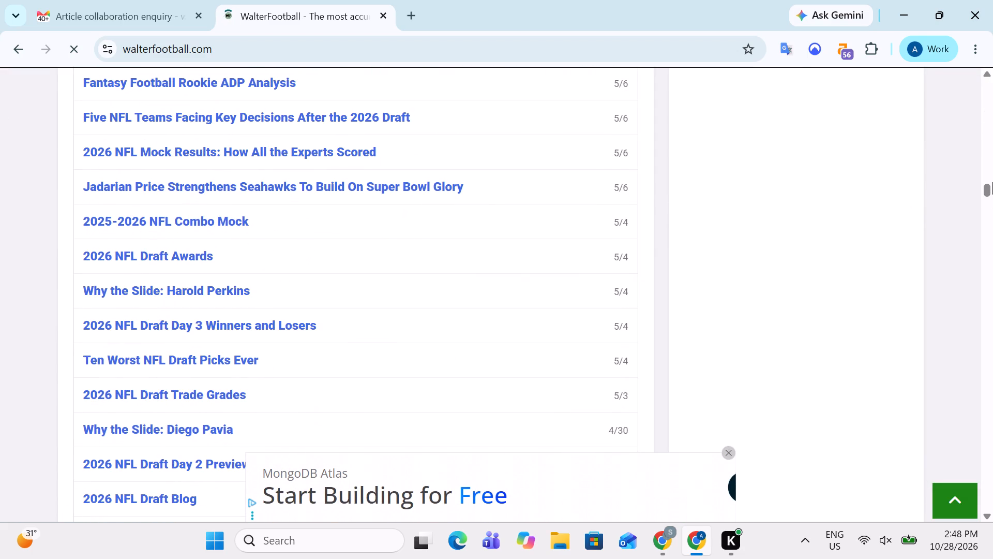
drag(992, 188, 990, 33)
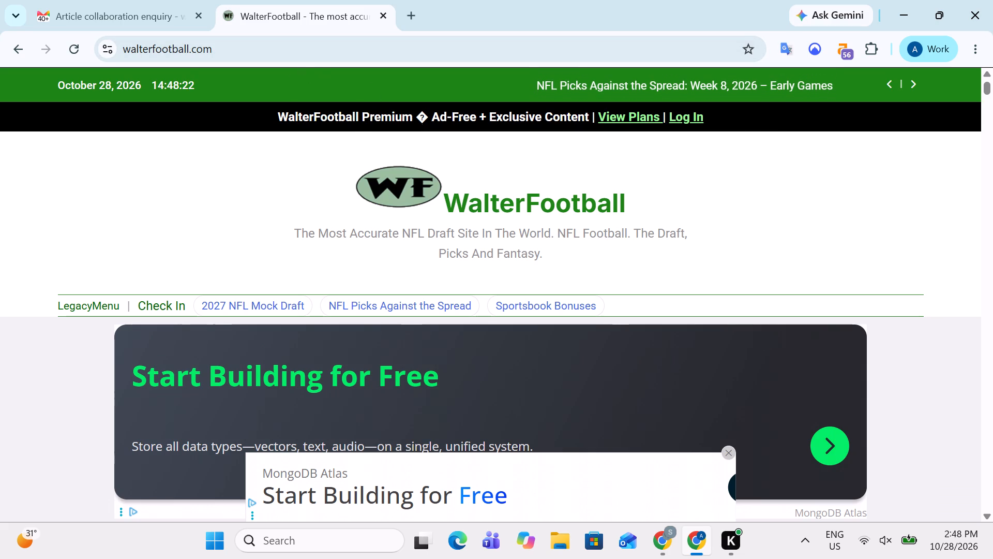
click(383, 16)
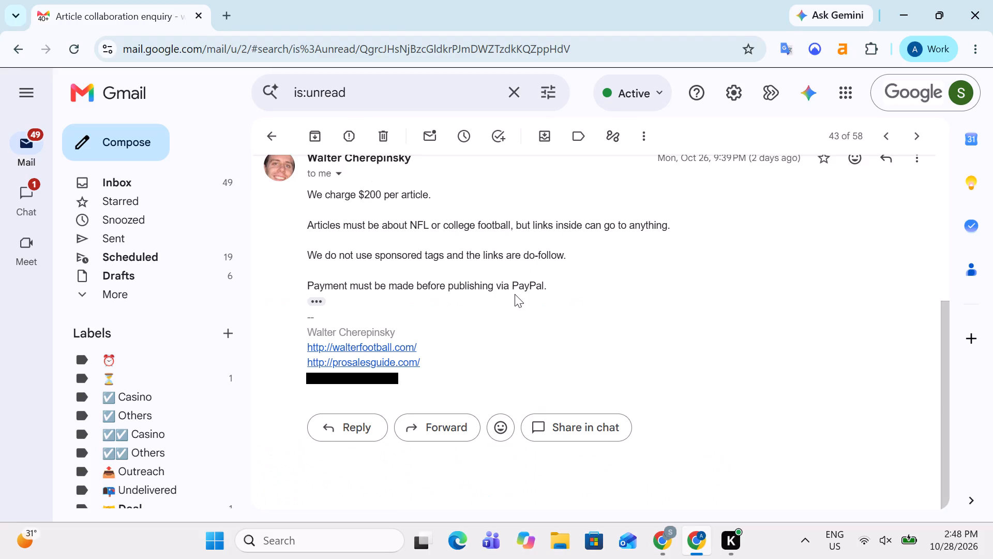
Switch to the New Master Sheet, enter 200 as the article price for walterfootball.com, and return to Gmail.
key(alt+Tab)
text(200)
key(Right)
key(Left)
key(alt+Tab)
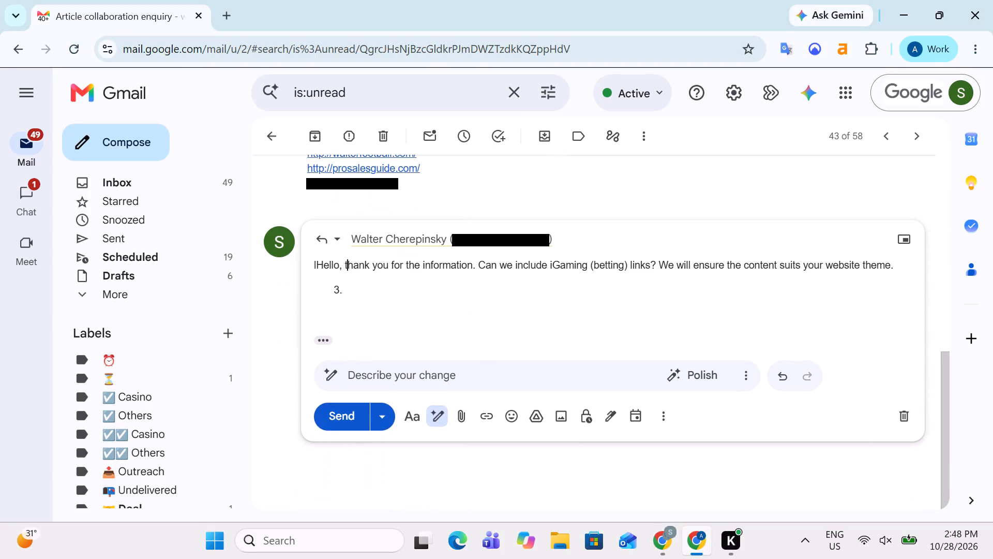
Replace the reply draft with an unformatted copy of the iGaming (betting) links question, removing the stray list number.
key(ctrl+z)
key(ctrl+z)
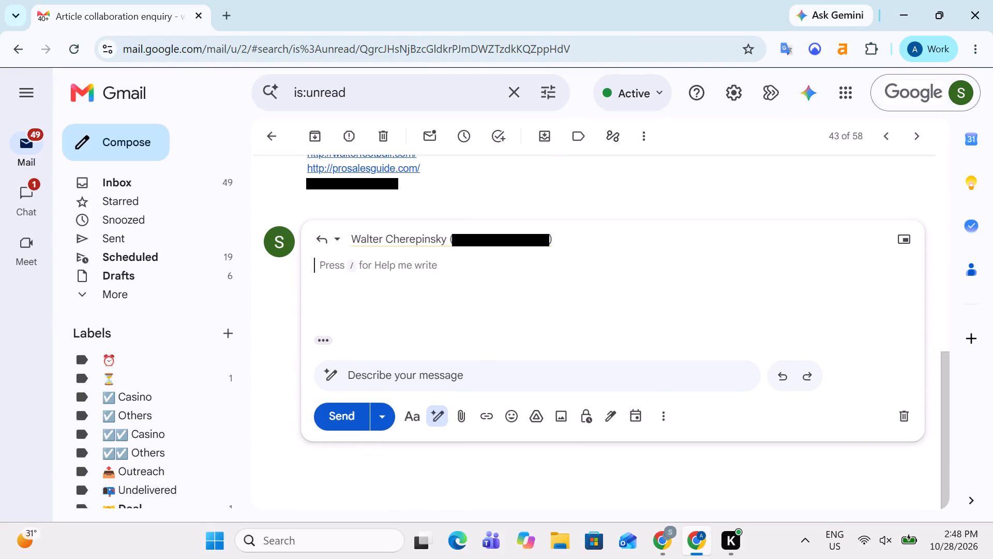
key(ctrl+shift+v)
ctrl+shift+click(462, 299)
key(BackSpace)
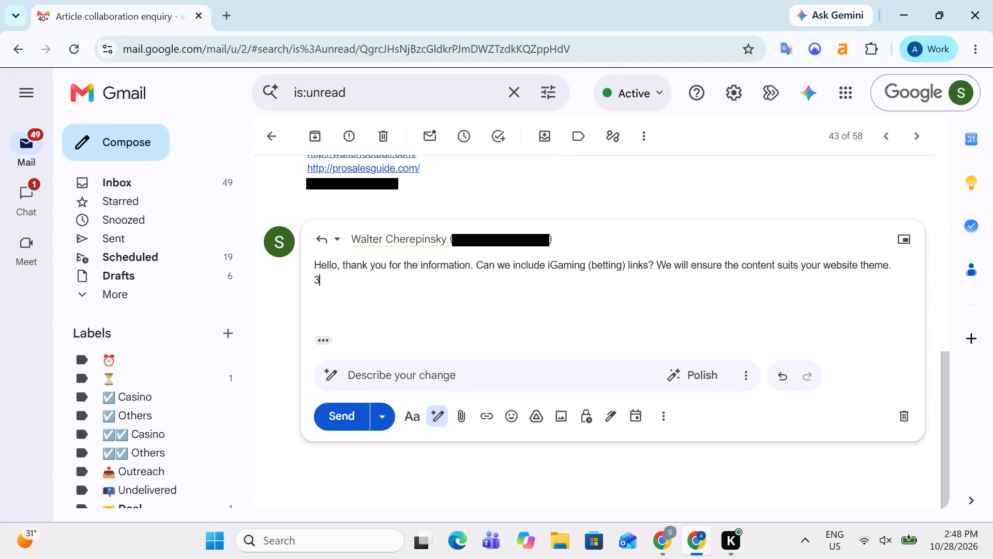
key(BackSpace)
key(BackSpace)
Personalise the reply's greeting to read "Hello Walter,".
key(Up)
key(Right)
key(Left)
key(Left)
key(Right)
key(Right)
key(Right)
key(Right)
key(Right)
key(Right)
key(Right)
key(Right)
key(Right)
key(Right)
key(Right)
key(Right)
key(Right)
key(Right)
key(Right)
key(Right)
key(Right)
key(Right)
key(Left)
key(Left)
key(Left)
key(Left)
key(Left)
key(Left)
key(Left)
key(Left)
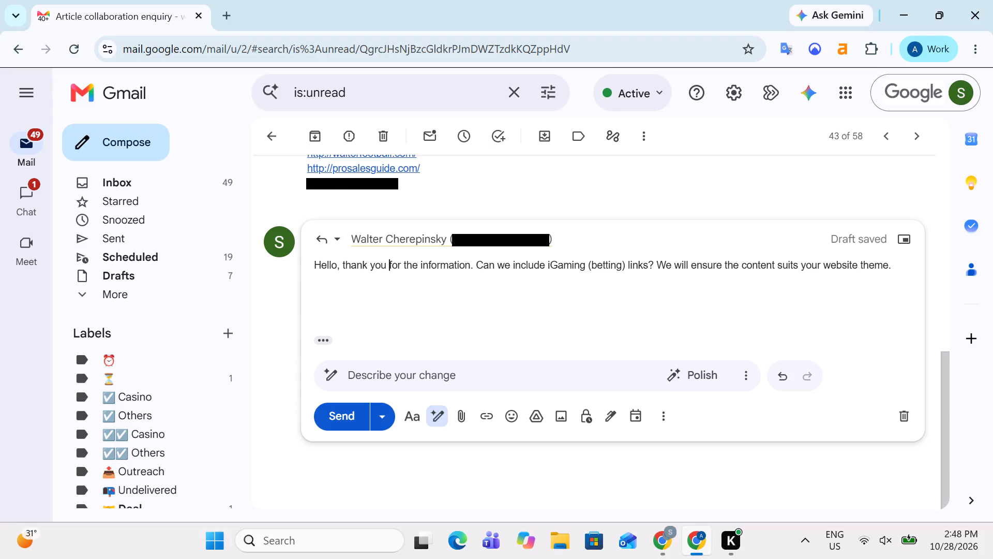
key(Left)
key(Left)
key(Left)
key(Left)
key(Left)
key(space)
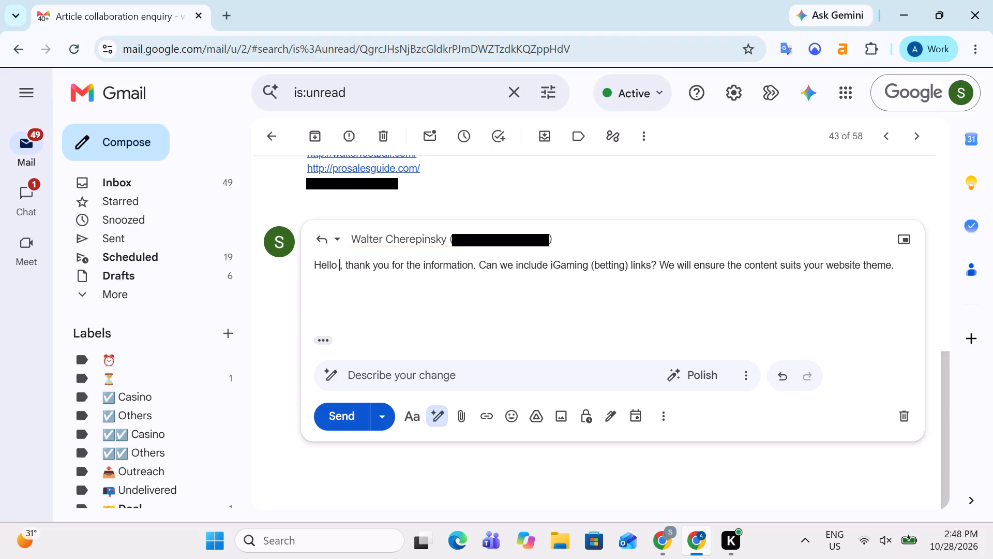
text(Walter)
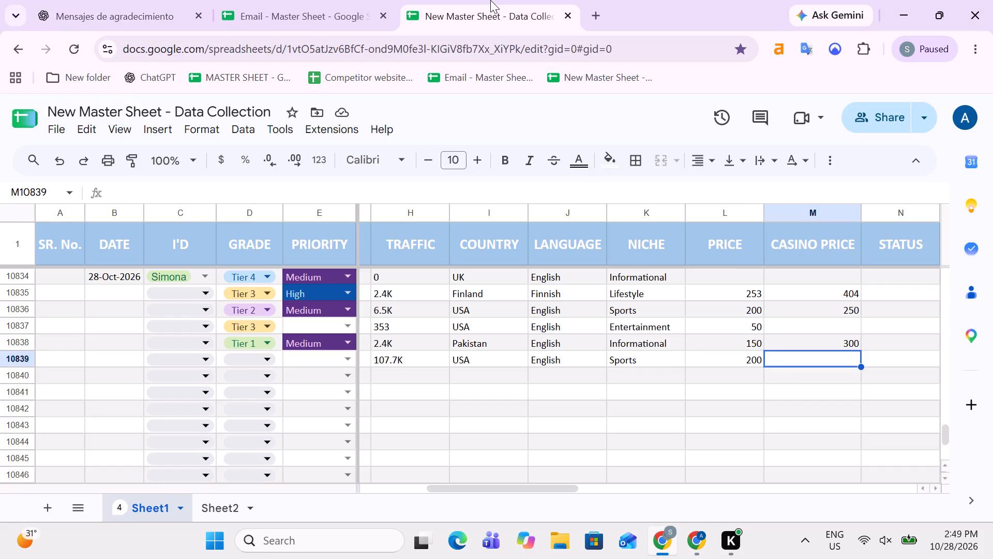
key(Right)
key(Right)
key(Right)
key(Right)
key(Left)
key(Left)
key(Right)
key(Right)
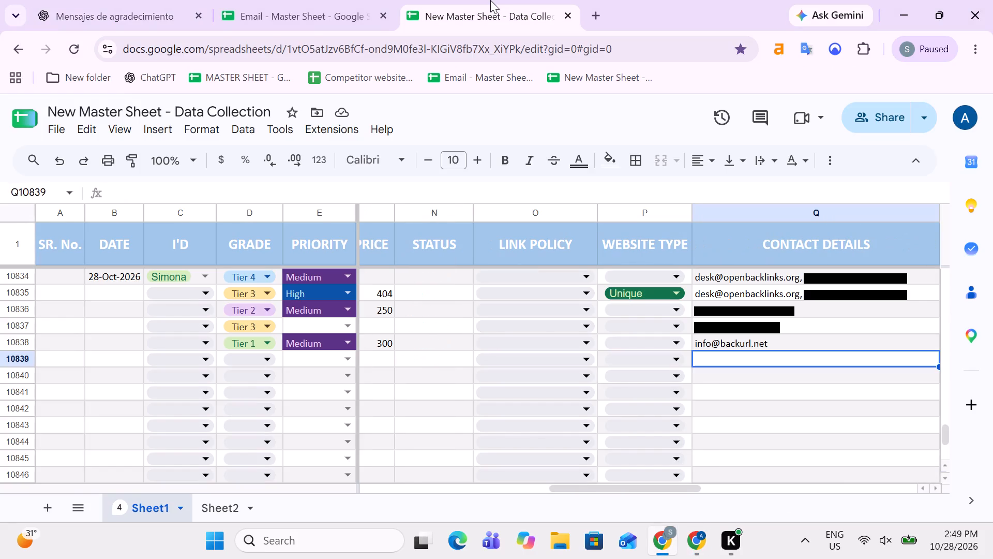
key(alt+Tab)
scroll(415, 328, up, 3)
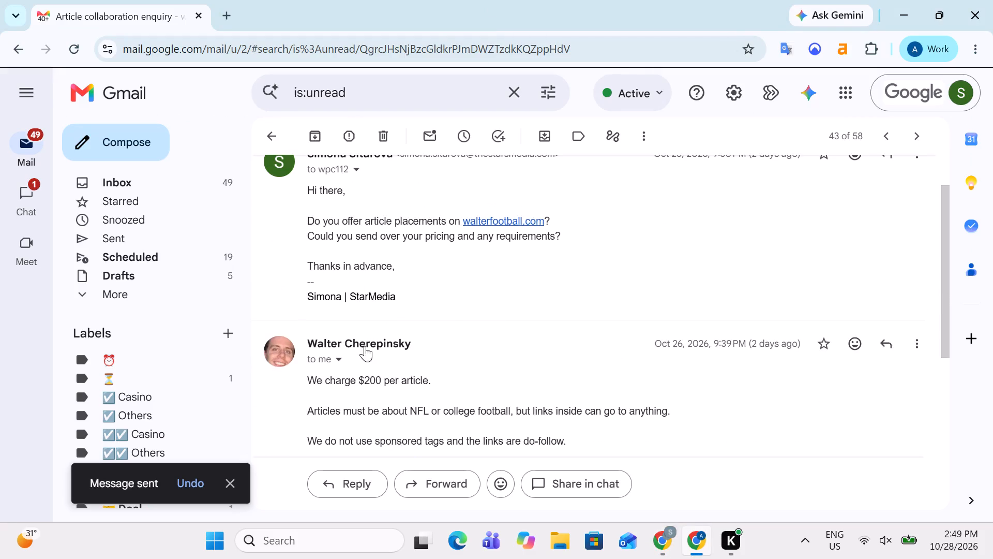
click(562, 407)
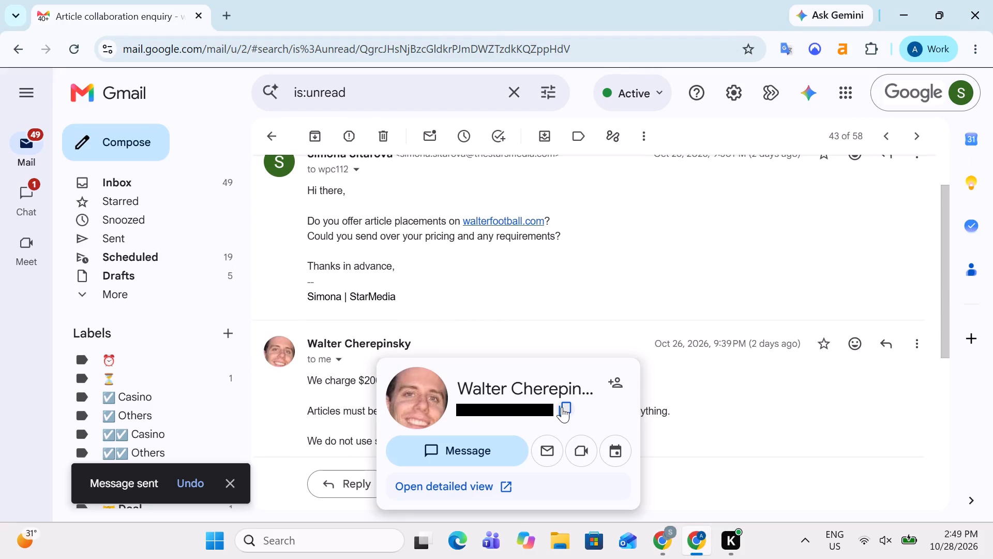
key(alt+Tab)
key(Return)
key(ctrl+v)
key(Tab)
key(Left)
key(Left)
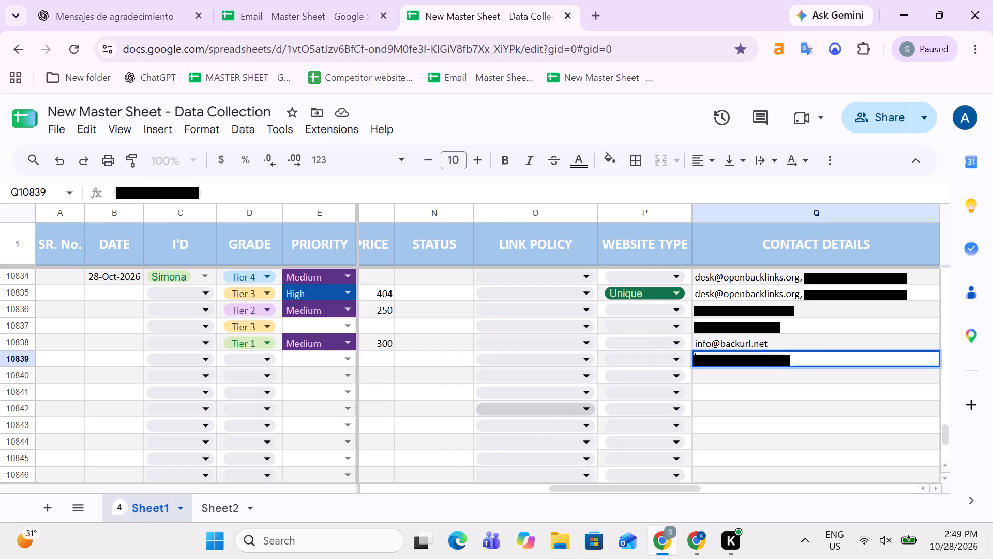
key(ctrl+z)
key(Tab)
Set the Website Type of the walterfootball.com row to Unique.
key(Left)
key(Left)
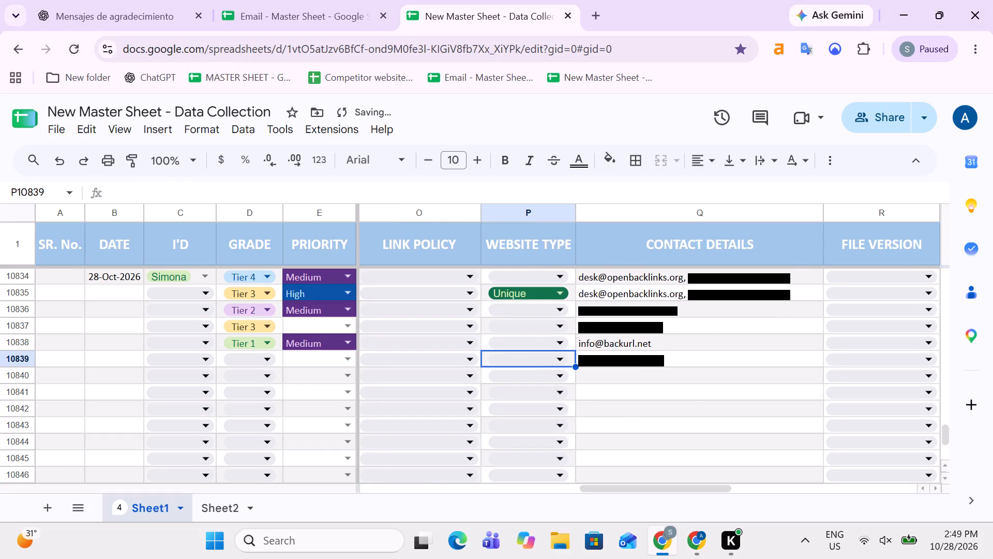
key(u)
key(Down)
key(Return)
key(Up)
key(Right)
Review the walterfootball.com row across its columns, from the serial number and date to the website type.
key(Left)
key(Left)
key(Left)
key(Left)
key(Left)
key(Left)
key(Left)
key(Left)
key(Left)
key(Left)
key(Left)
key(Left)
key(Left)
key(Left)
key(Left)
key(Left)
key(Left)
key(Left)
key(Left)
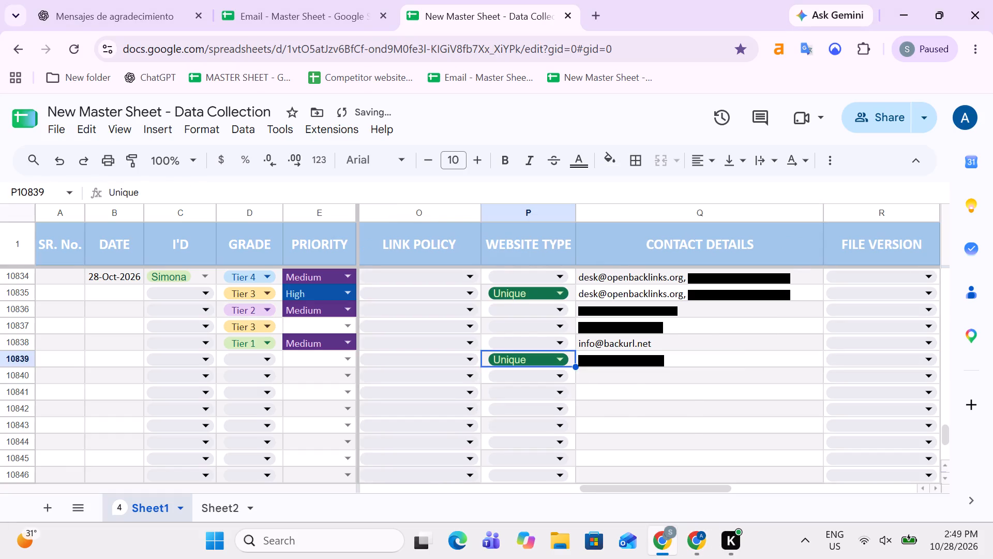
key(Right)
key(Right)
key(Right)
key(Right)
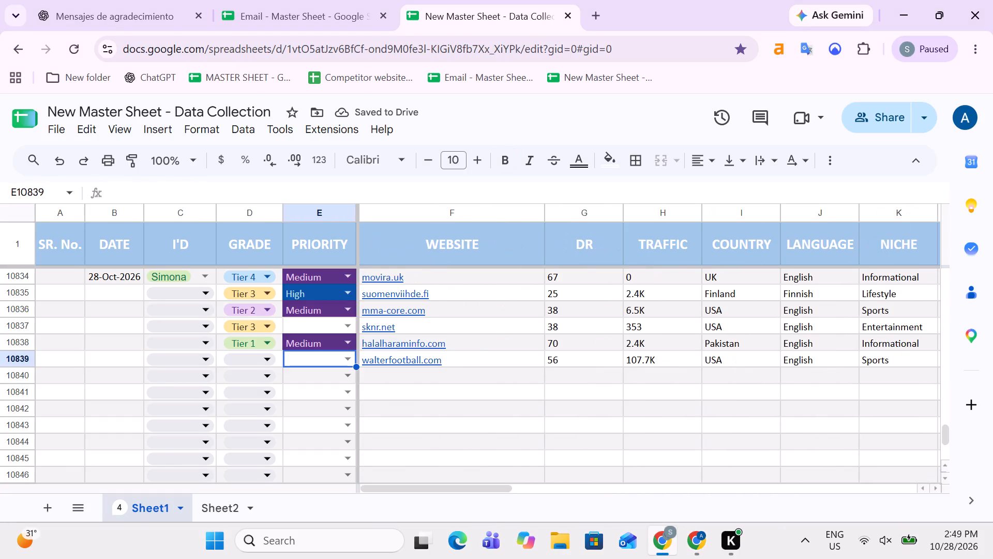
key(Right)
key(Right)
key(Right)
key(Right)
key(Right)
key(Right)
key(Right)
key(Left)
key(Left)
key(Left)
key(Left)
key(Left)
key(Left)
key(Left)
key(Left)
key(Left)
key(Left)
key(Left)
key(Left)
key(Right)
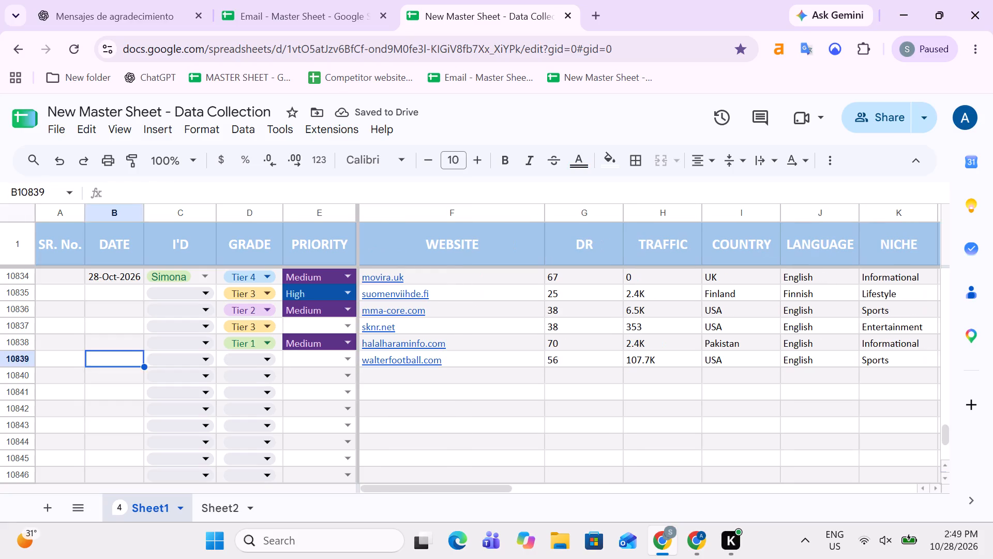
key(Right)
key(Right)
key(Right)
key(Right)
key(Right)
key(Right)
key(Right)
key(Right)
key(Right)
key(Right)
key(Right)
key(Right)
key(Right)
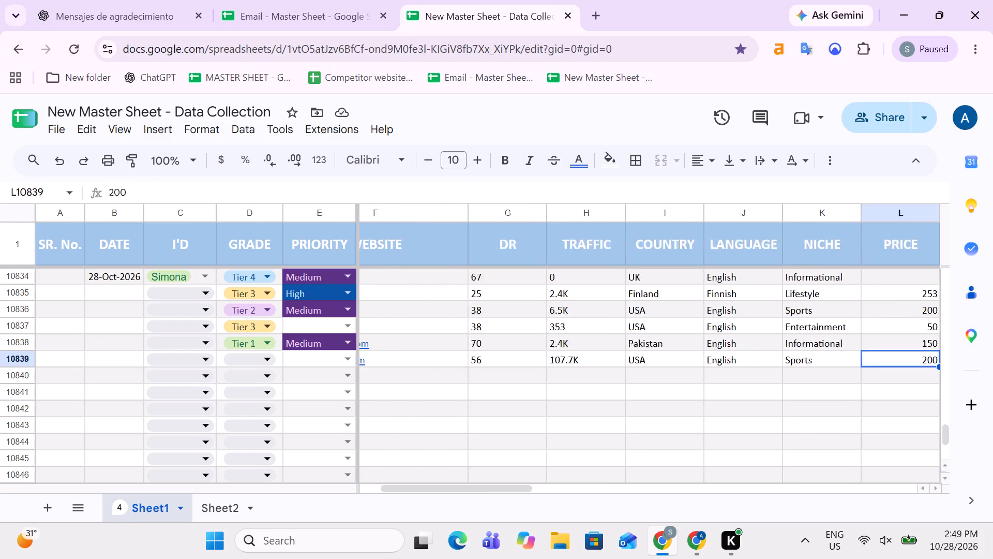
key(Right)
key(Right)
key(Left)
key(Left)
key(Right)
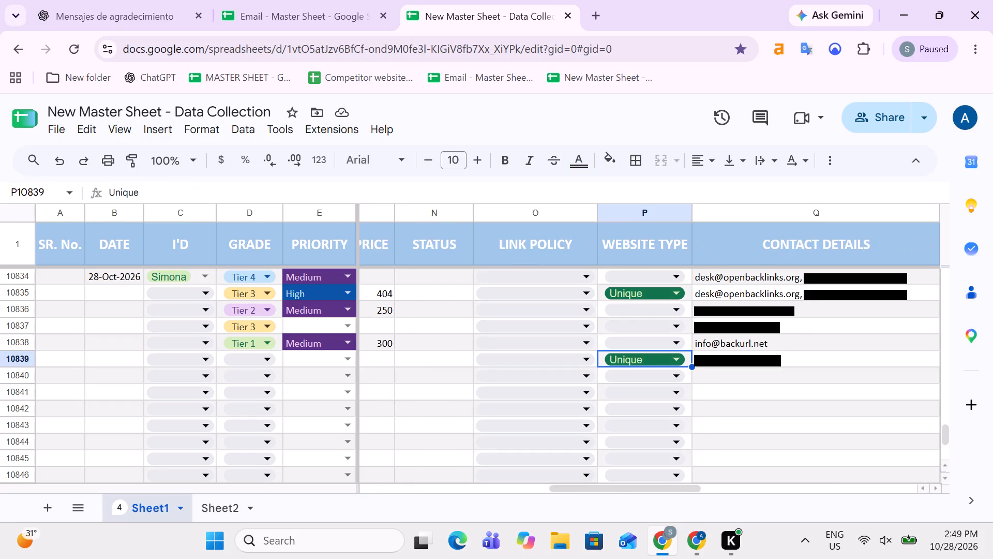
Clear the Website Type of the walterfootball.com row and reopen its choices.
key(BackSpace)
click(665, 359)
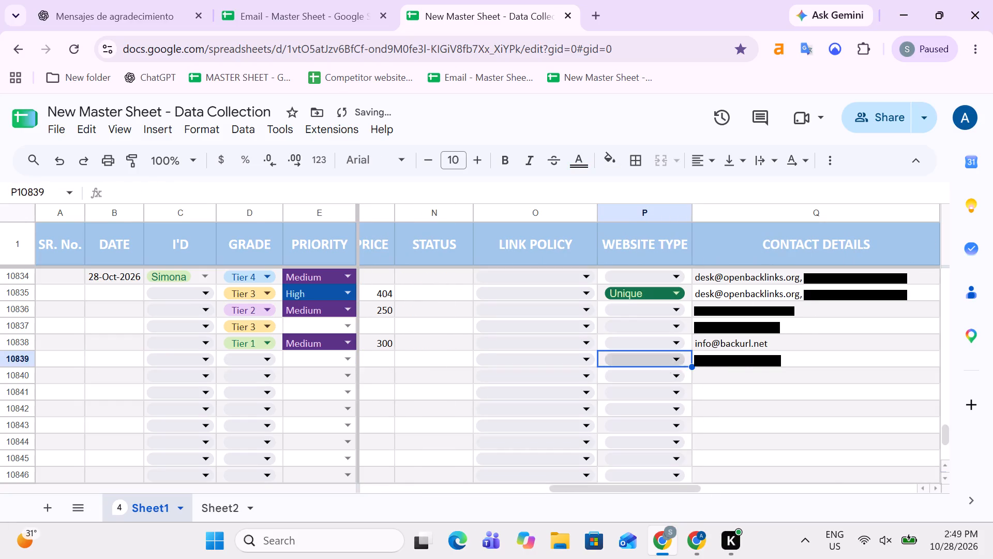
Add a light yellow Not Verified option to the WEBSITE TYPE dropdown rule for row 10839.
click(732, 409)
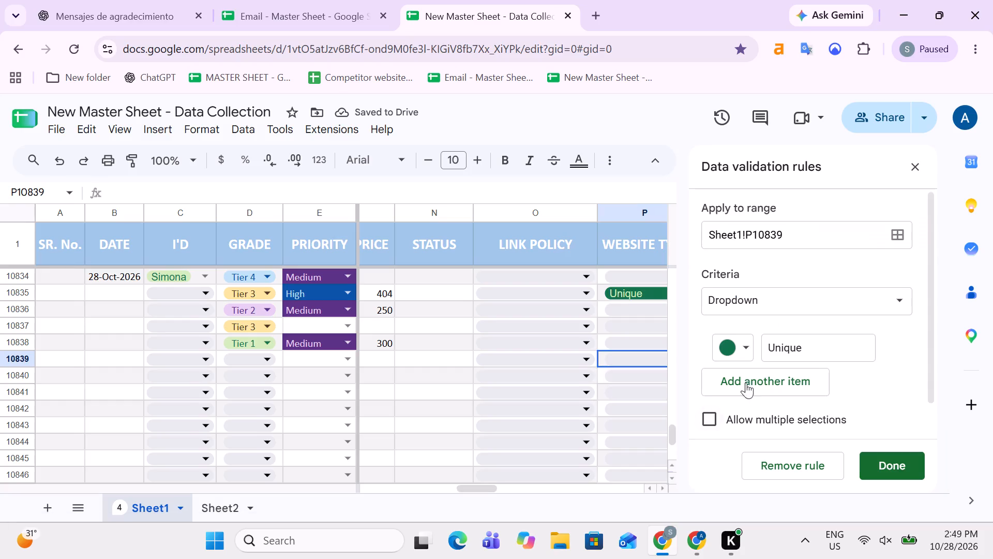
scroll(765, 366, down, 2)
click(758, 354)
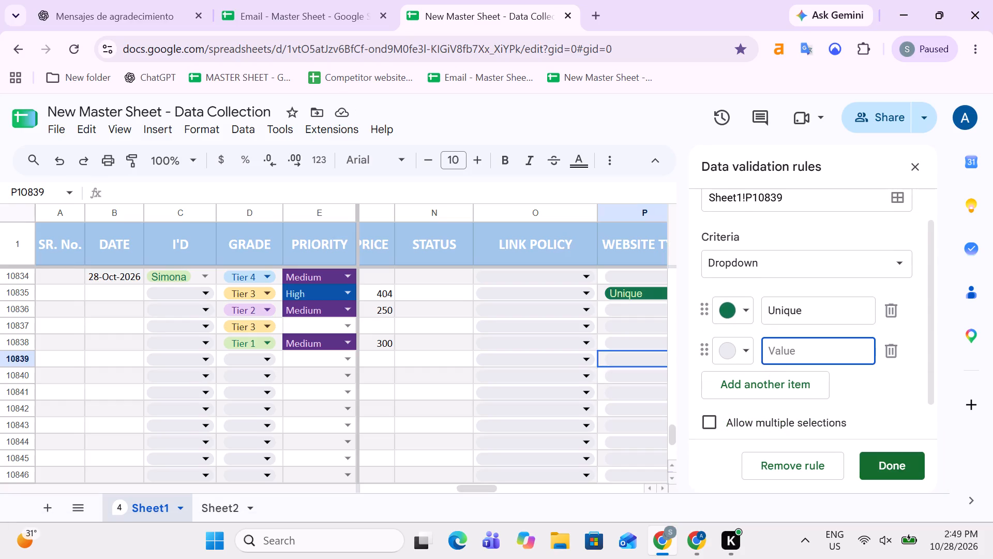
text(Not Ver)
text(ified)
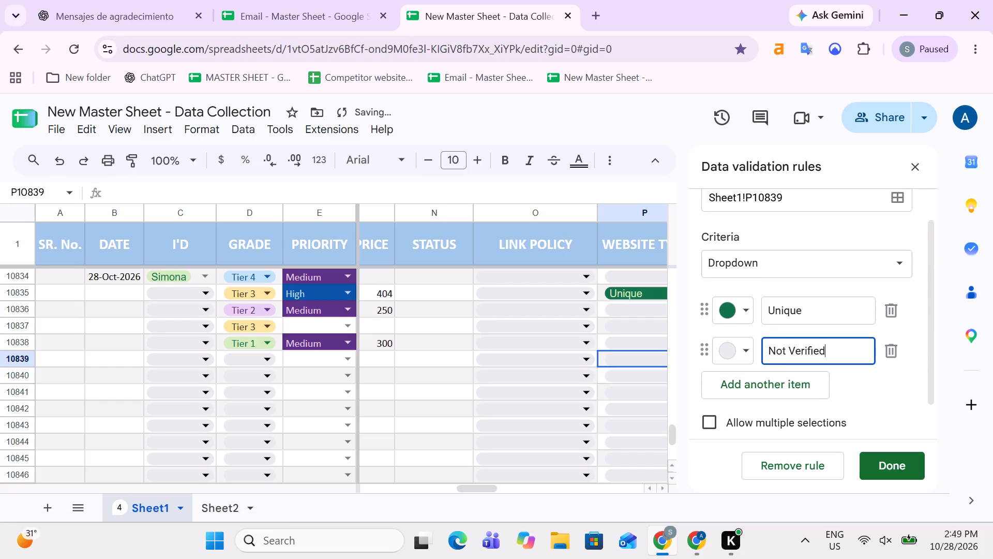
click(746, 346)
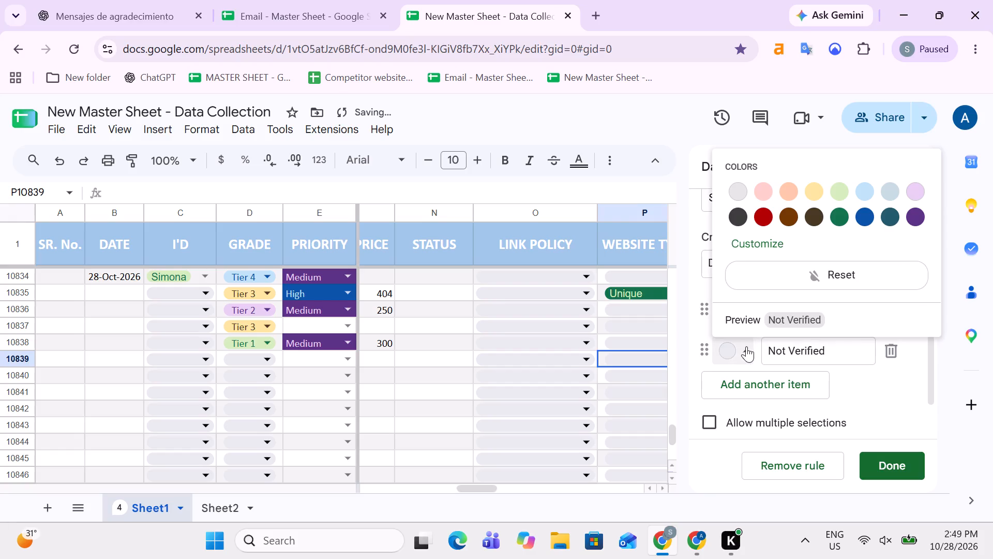
click(816, 195)
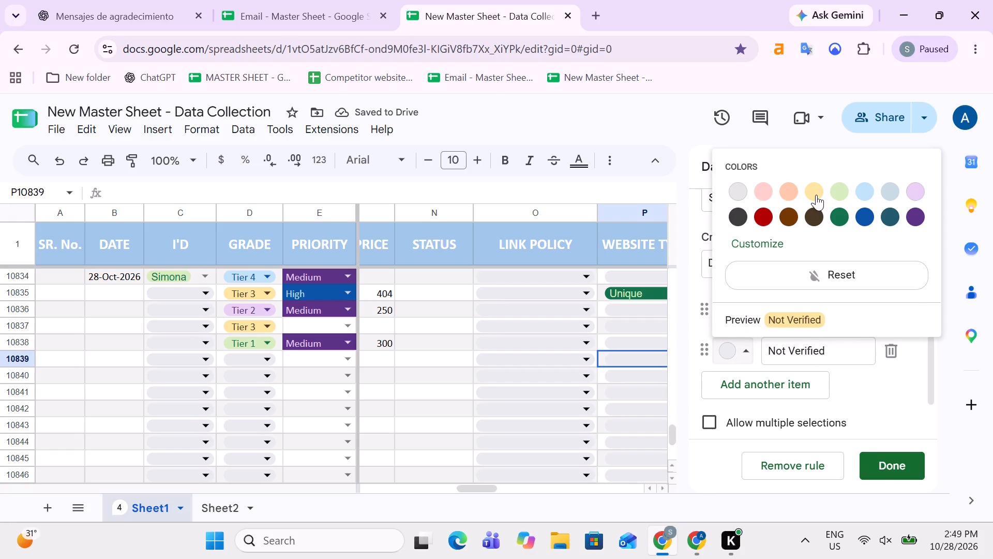
click(909, 470)
click(644, 354)
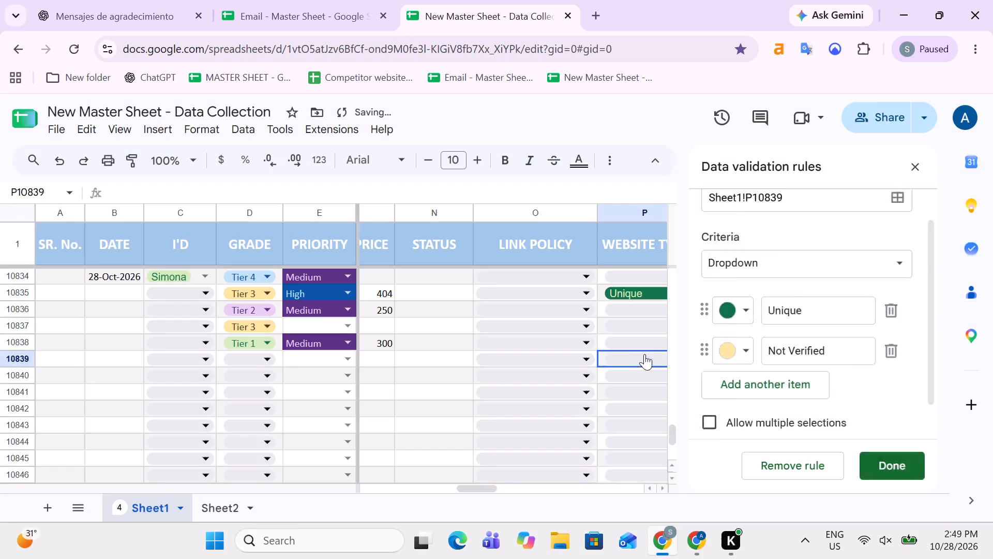
click(917, 165)
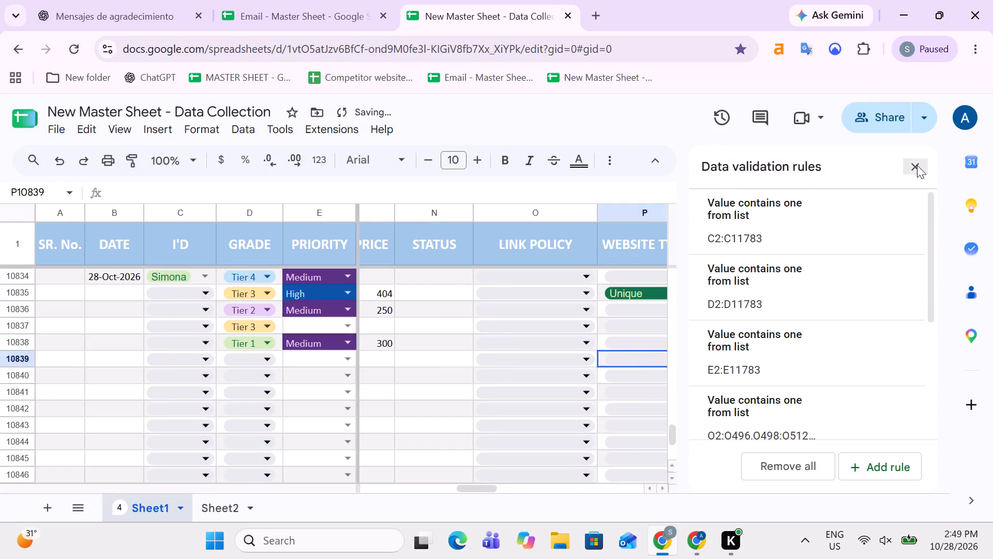
Set the WEBSITE TYPE of the walterfootball.com row to Not Verified.
key(n)
key(Up)
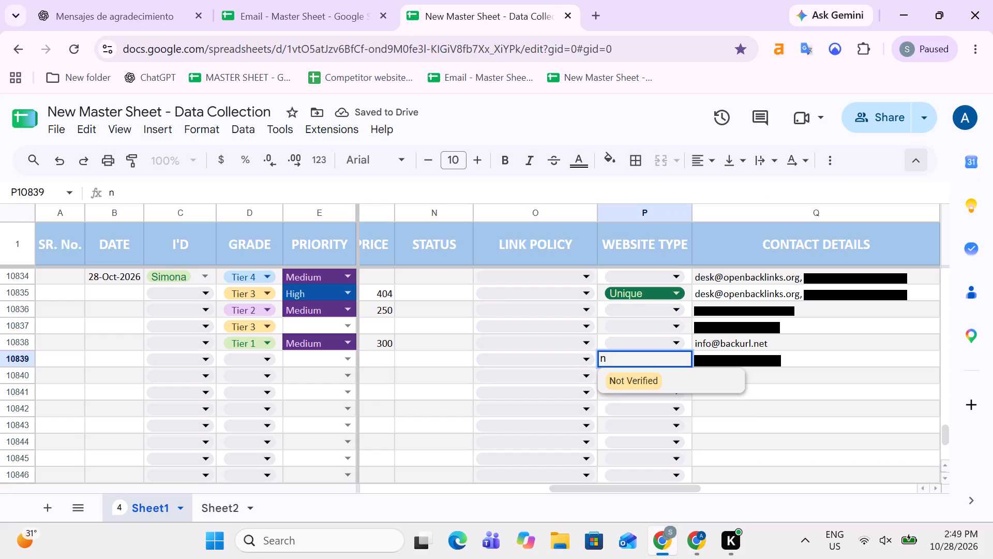
key(Return)
key(Up)
Review the walterfootball.com row's entries across all columns, including its website type and contact details.
key(Right)
key(Left)
key(Left)
key(Left)
key(Left)
key(Left)
key(Left)
key(Left)
key(Left)
key(Left)
key(Left)
key(Left)
key(Left)
key(Left)
key(Left)
key(Left)
key(Left)
key(Left)
key(Left)
key(Left)
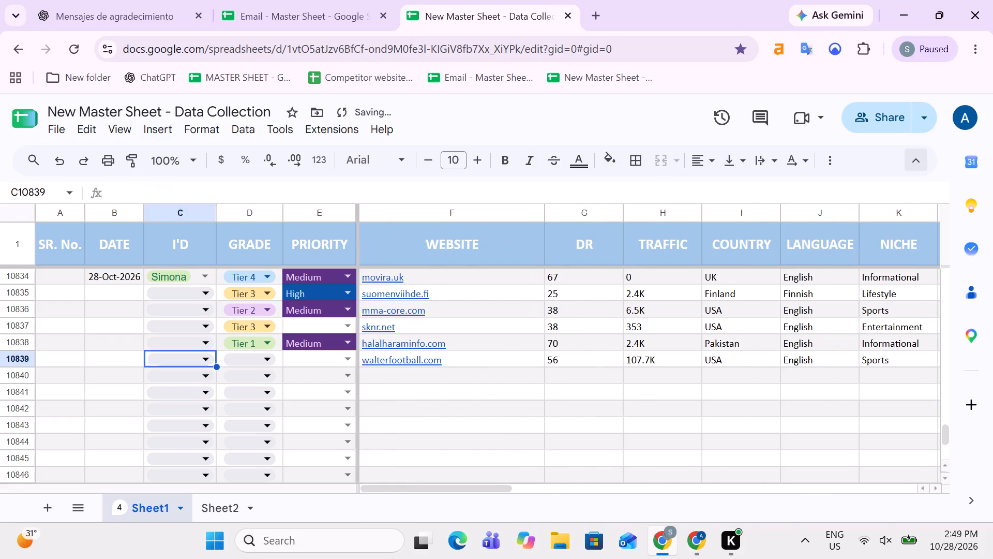
key(Right)
key(Right)
key(Right)
key(Right)
key(Right)
key(Right)
key(Right)
key(Right)
key(Right)
key(Right)
key(Right)
key(Right)
key(Right)
key(Right)
key(Right)
key(Right)
key(Right)
key(Left)
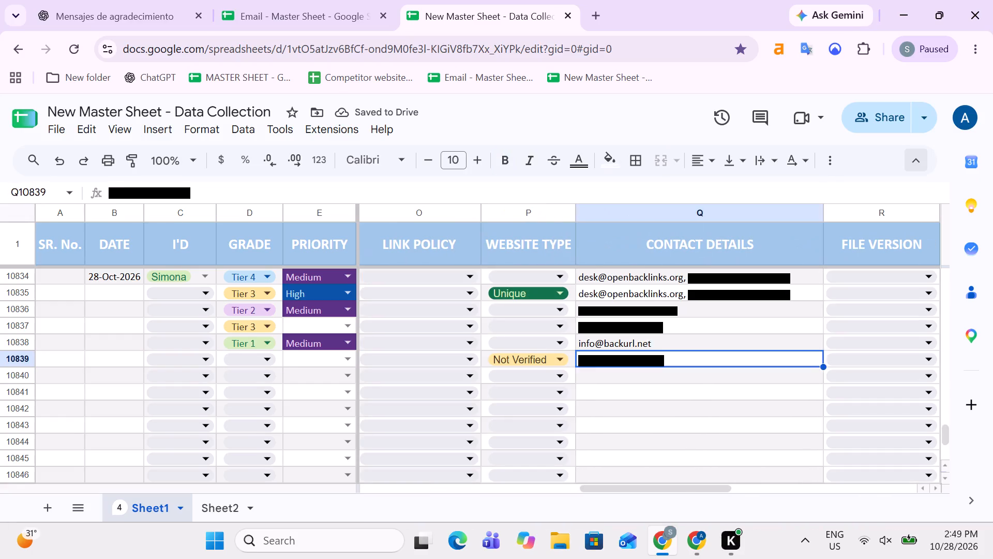
key(Left)
key(Right)
key(Left)
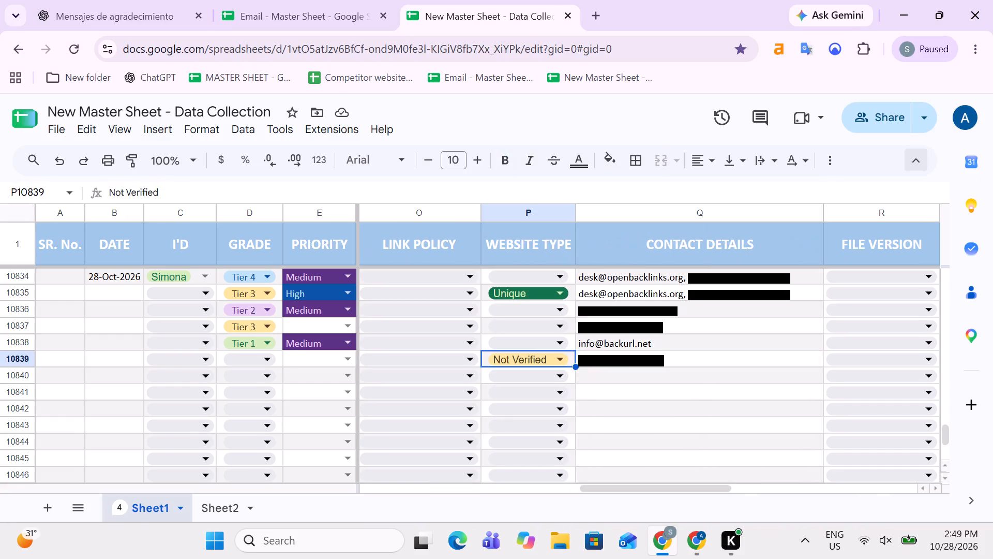
key(Right)
Set the PRIORITY of the walterfootball.com row to High.
key(Left)
key(Left)
key(Left)
key(Left)
key(Left)
key(Left)
key(Left)
key(Left)
key(Left)
key(Left)
key(Left)
key(Left)
key(Left)
key(Left)
key(Left)
key(Left)
key(Left)
key(Left)
key(Left)
key(Left)
key(Right)
key(Right)
key(Right)
key(Right)
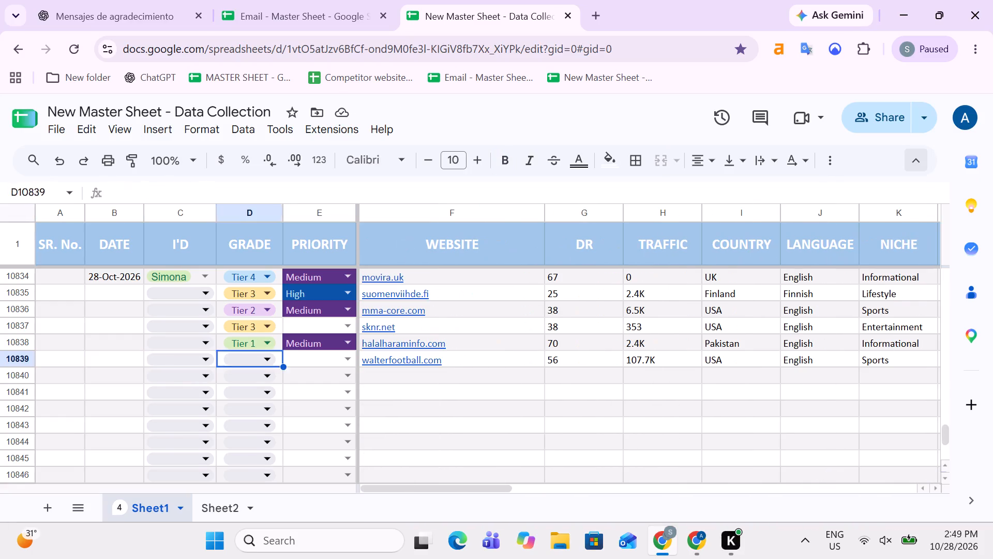
key(h)
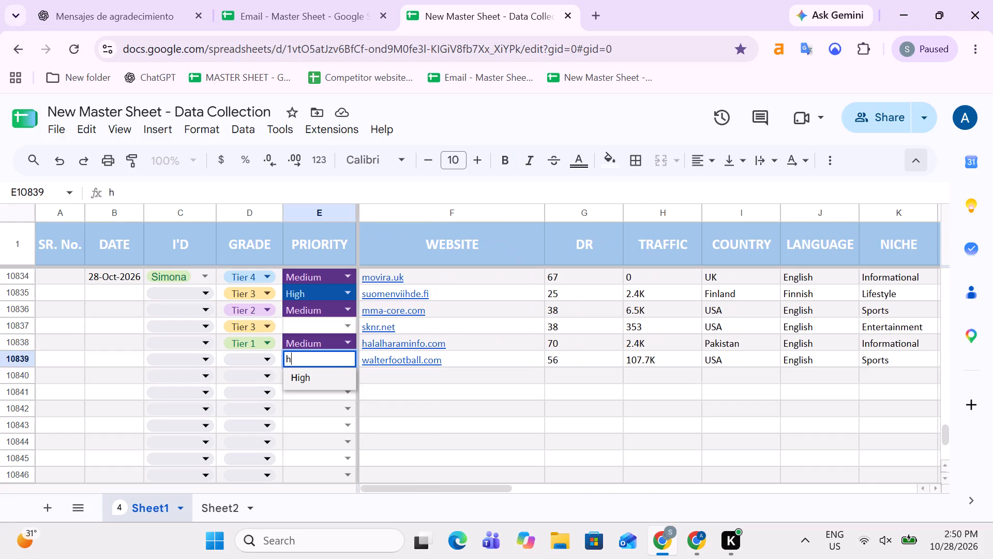
key(Down)
key(Return)
key(Up)
Check the walterfootball.com row's entries from PRICE through CONTACT DETAILS.
key(Right)
key(Right)
key(Right)
key(Right)
key(Right)
key(Right)
key(Right)
key(Right)
key(Right)
key(Right)
key(Right)
key(Right)
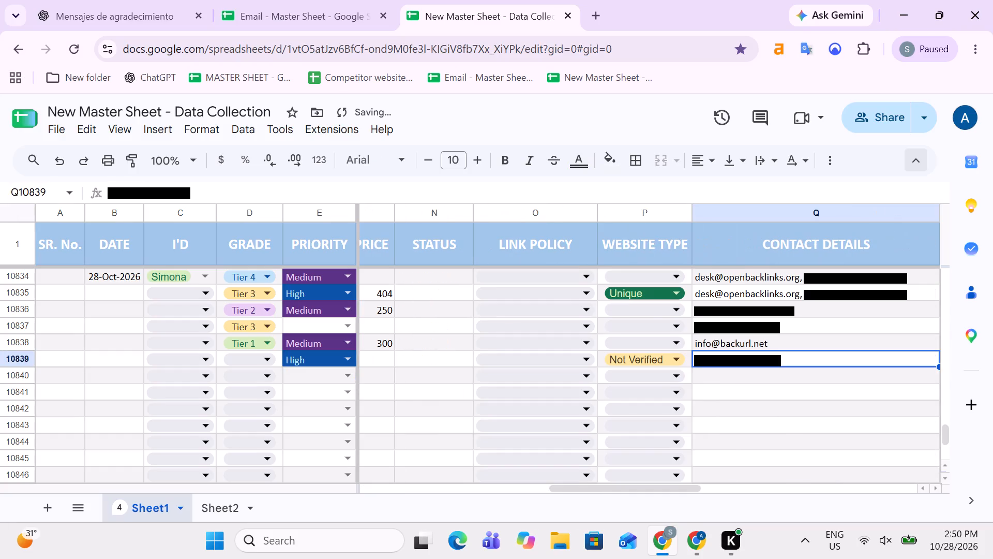
key(Left)
key(Left)
key(Left)
key(Left)
key(Left)
key(Right)
key(Right)
key(Right)
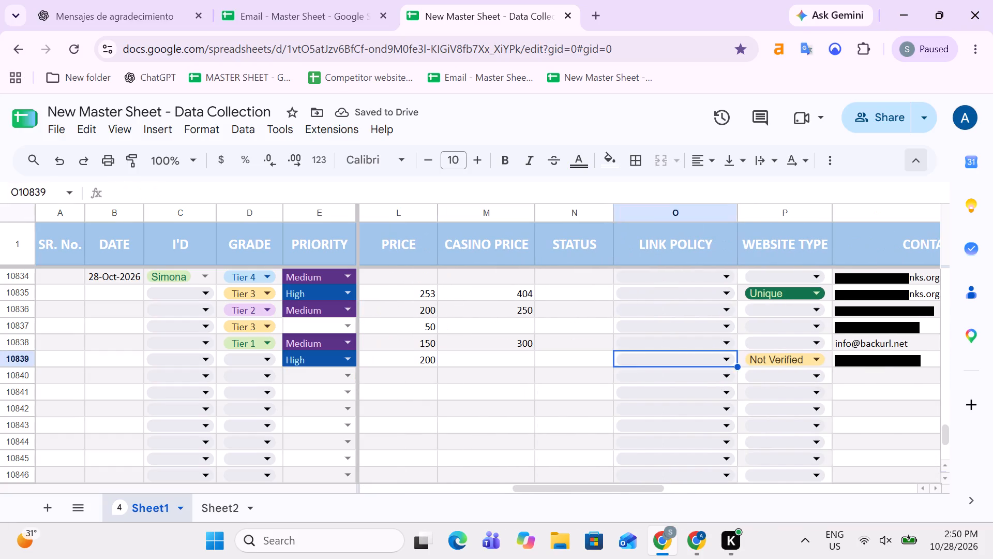
Clear the PRIORITY value in the walterfootball.com row.
key(Right)
key(Right)
key(Left)
key(Left)
key(Left)
key(Left)
key(Left)
key(Left)
key(Left)
key(Left)
key(Left)
key(Left)
key(Left)
key(Left)
key(Left)
key(Left)
key(Left)
key(Right)
key(Right)
key(Right)
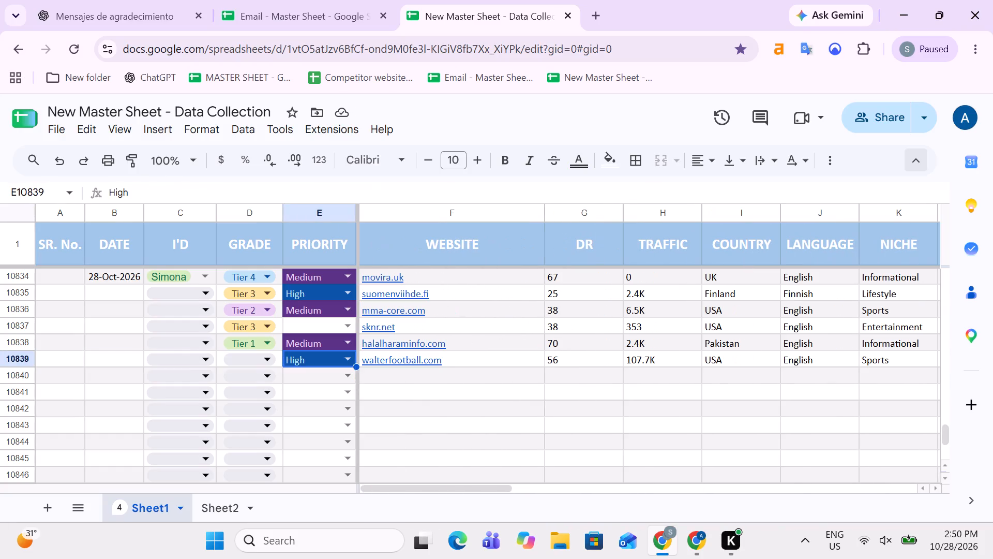
key(BackSpace)
key(Right)
key(Left)
key(Left)
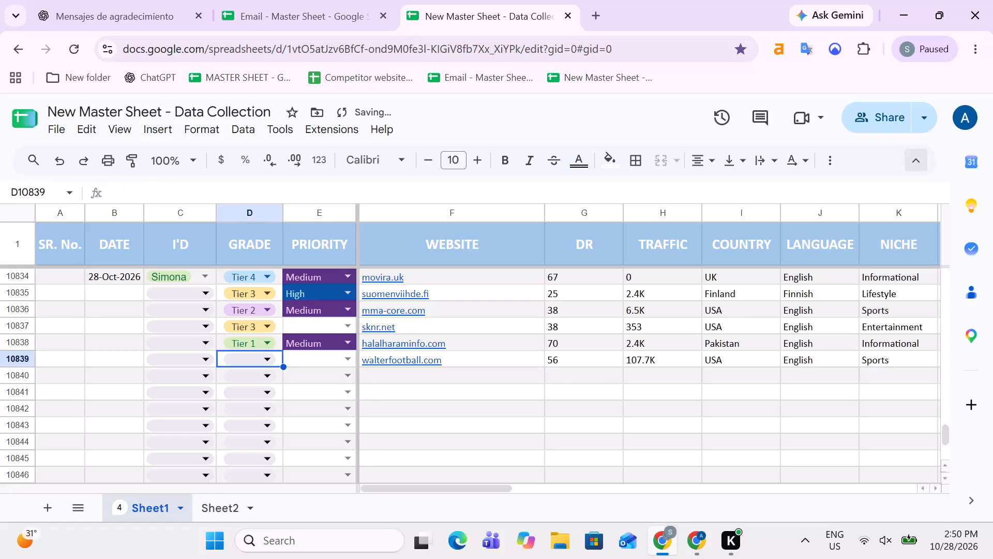
Set the GRADE of the walterfootball.com row to Tier 1.
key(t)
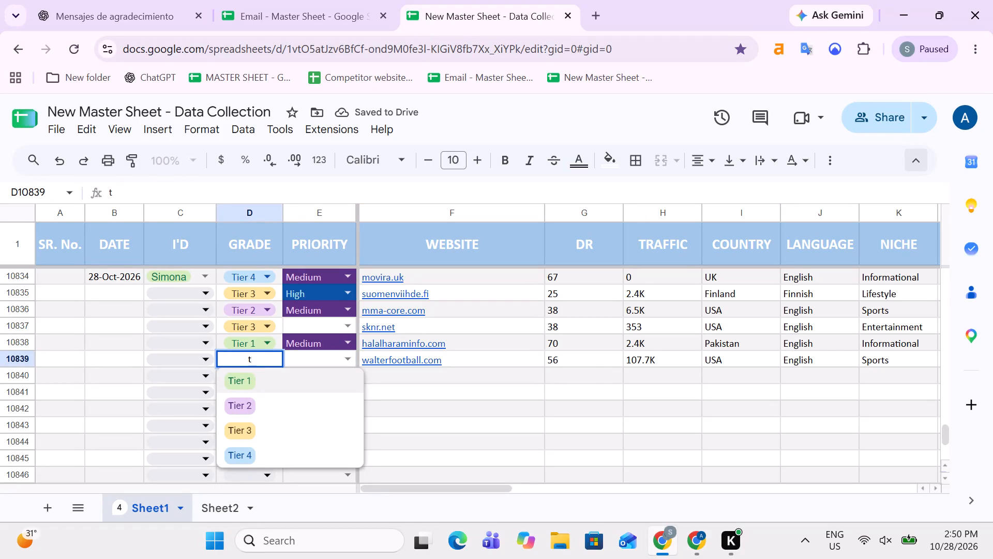
key(Return)
key(Up)
key(Right)
key(Right)
key(alt+Tab)
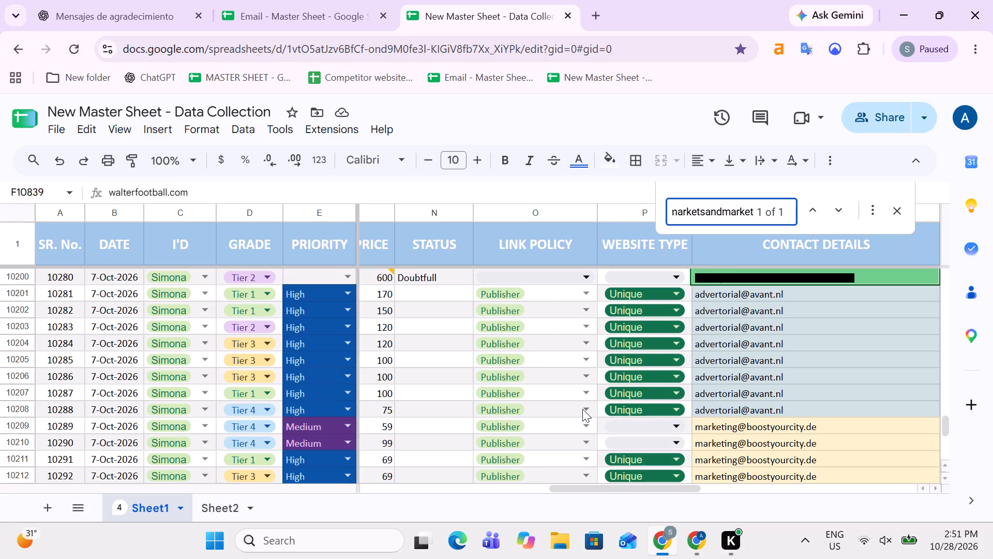
Close the search and check the matching row's entries, including its price, casino price and status.
click(892, 211)
key(Right)
key(Left)
key(Left)
key(Left)
key(Left)
key(Left)
key(Left)
key(Left)
key(Left)
key(Left)
key(Left)
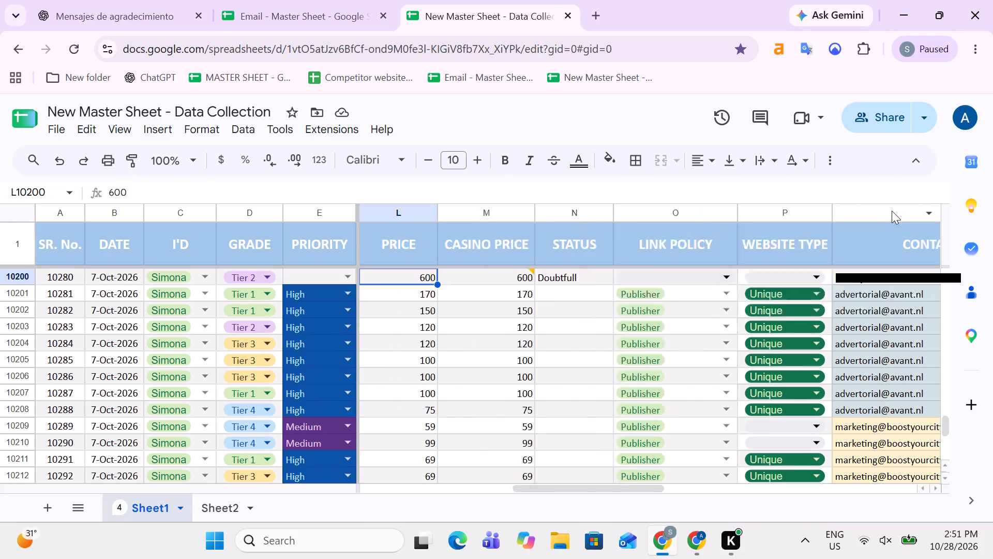
key(Right)
key(Right)
key(Right)
key(Right)
key(Right)
key(Right)
key(Left)
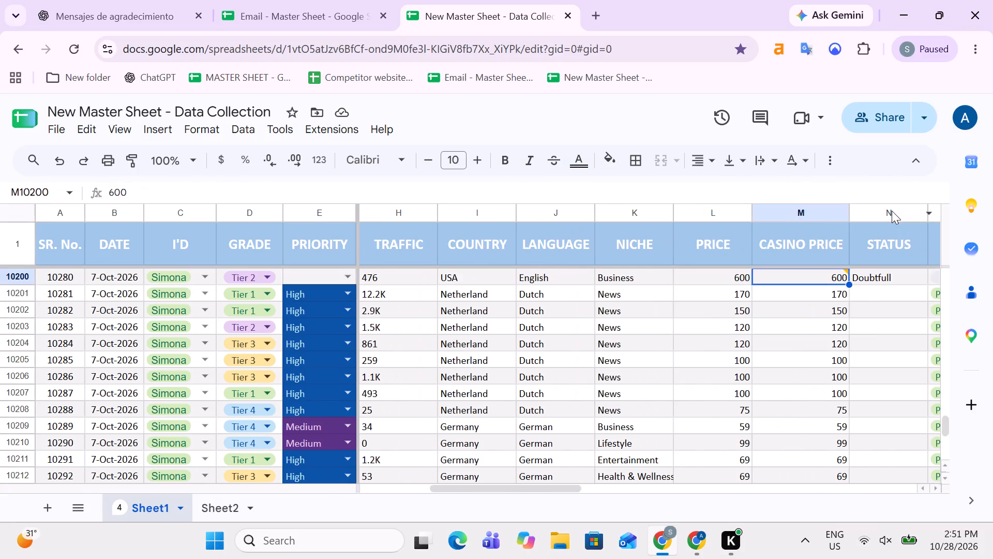
key(alt+Tab)
scroll(881, 300, down, 4)
scroll(691, 317, down, 10)
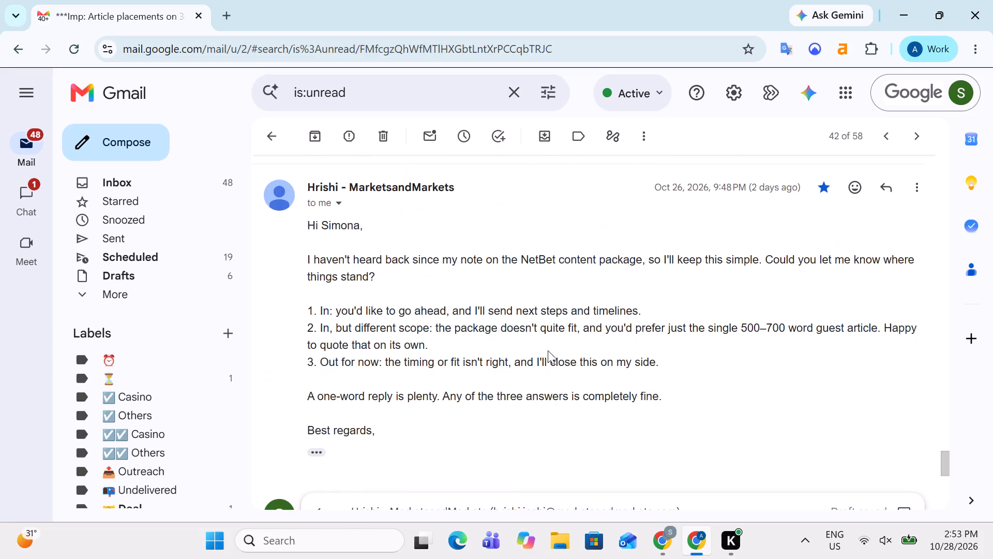
In Gmail, delete the "Kind regards" closing and sender name from the end of the reply draft to MarketsandMarkets.
scroll(488, 317, down, 2)
scroll(342, 352, down, 2)
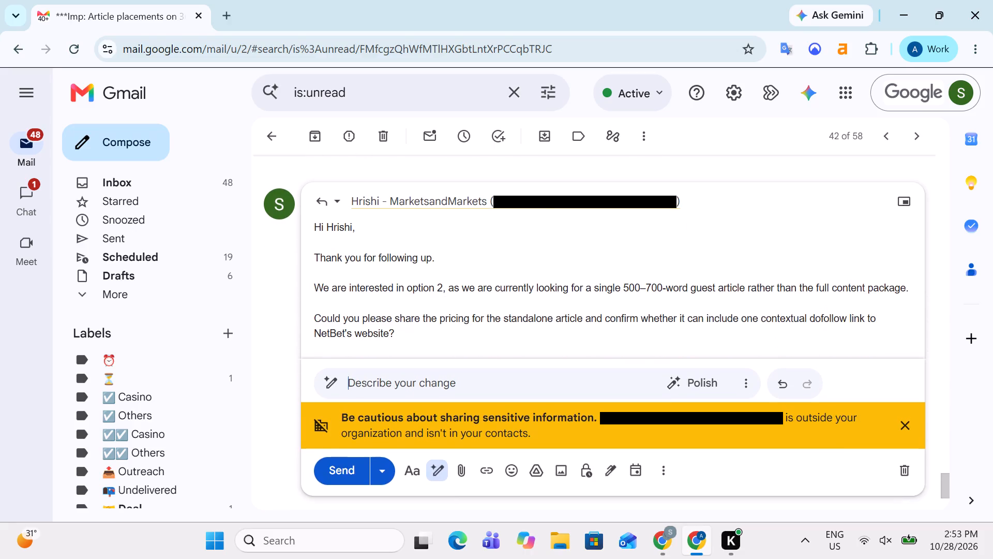
scroll(352, 304, down, 1)
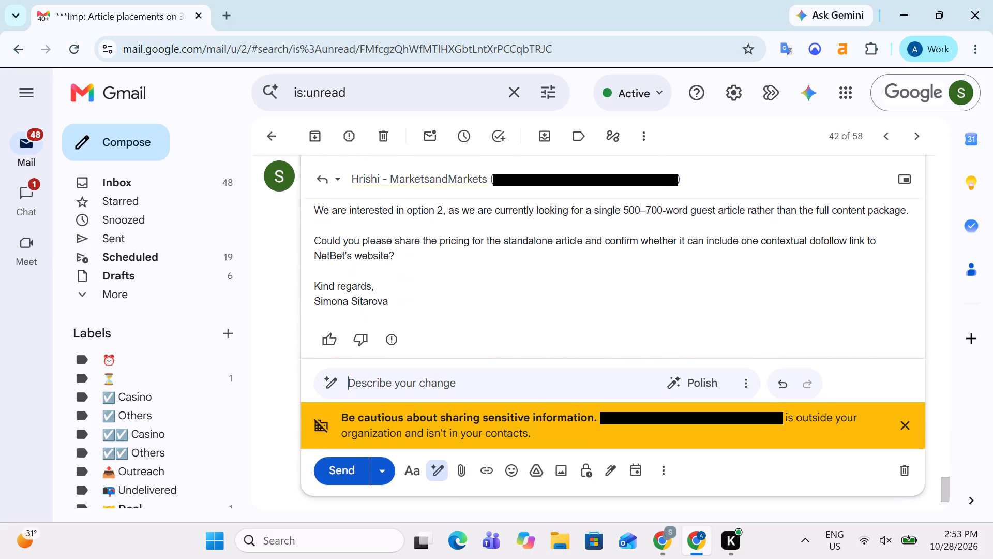
drag(337, 279, 329, 411)
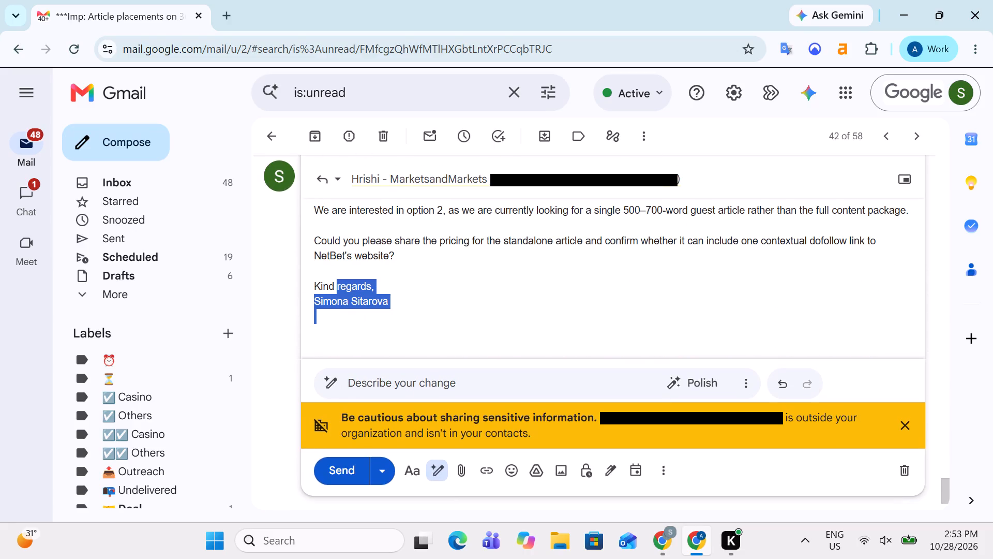
drag(322, 267, 335, 403)
key(BackSpace)
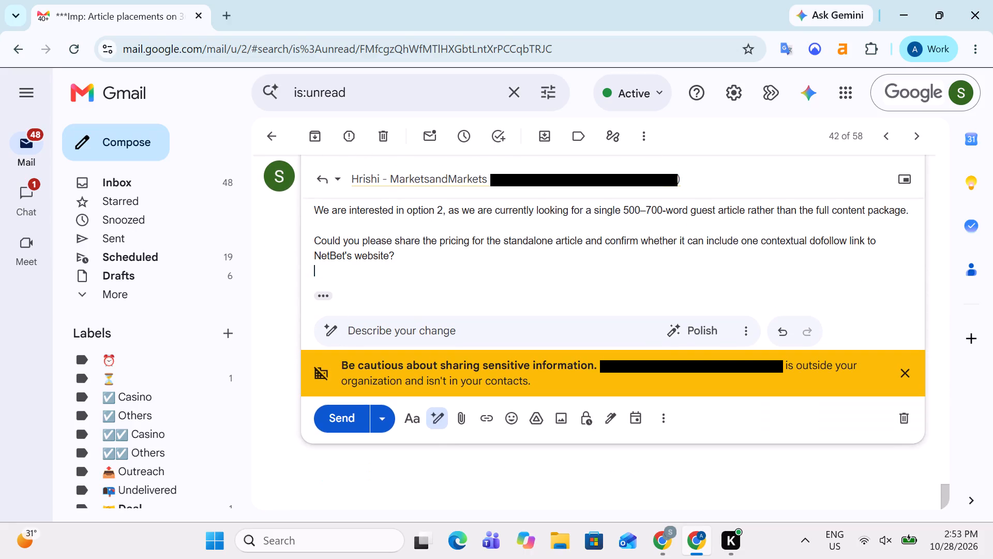
key(BackSpace)
Review the MarketsandMarkets reply draft's wording, from the closing pricing question up to the greeting and thank-you line.
key(Up)
key(Up)
key(Up)
key(Up)
key(Up)
key(Up)
key(Up)
key(Up)
key(Up)
key(Up)
key(Up)
key(Up)
key(Up)
key(Up)
key(Down)
key(Down)
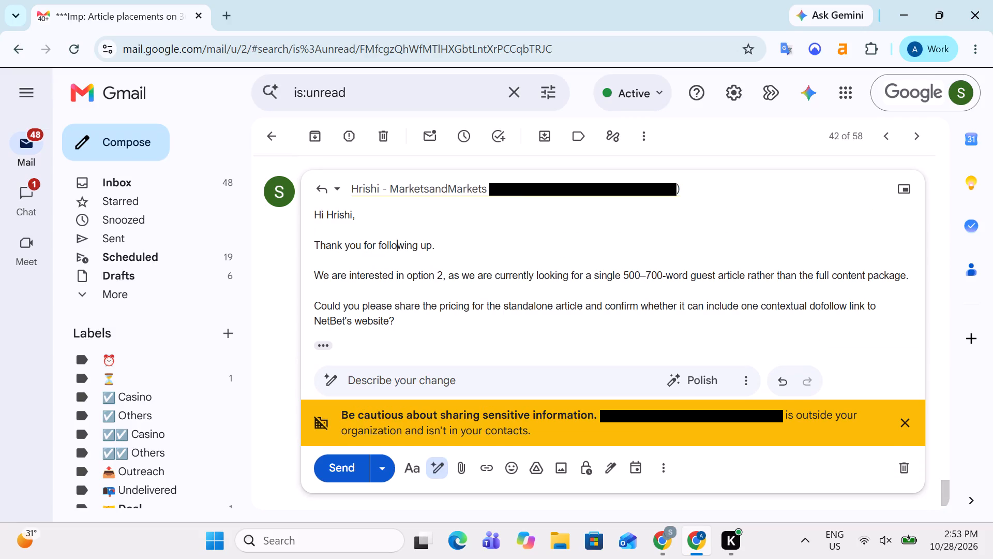